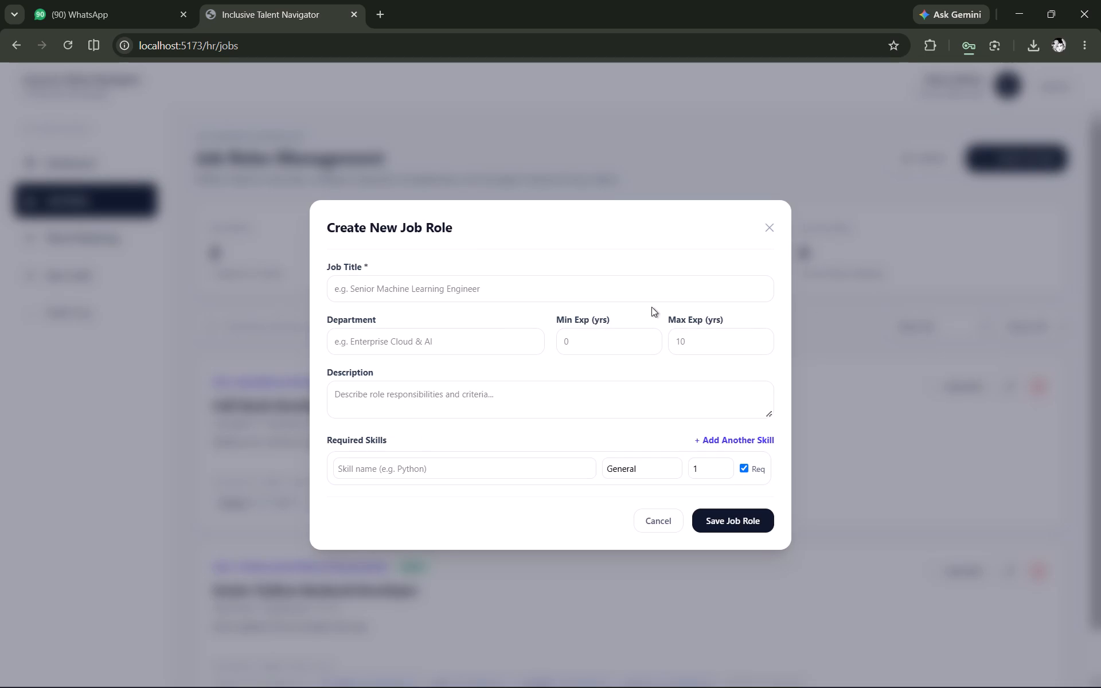
pyautogui.click(469, 296)
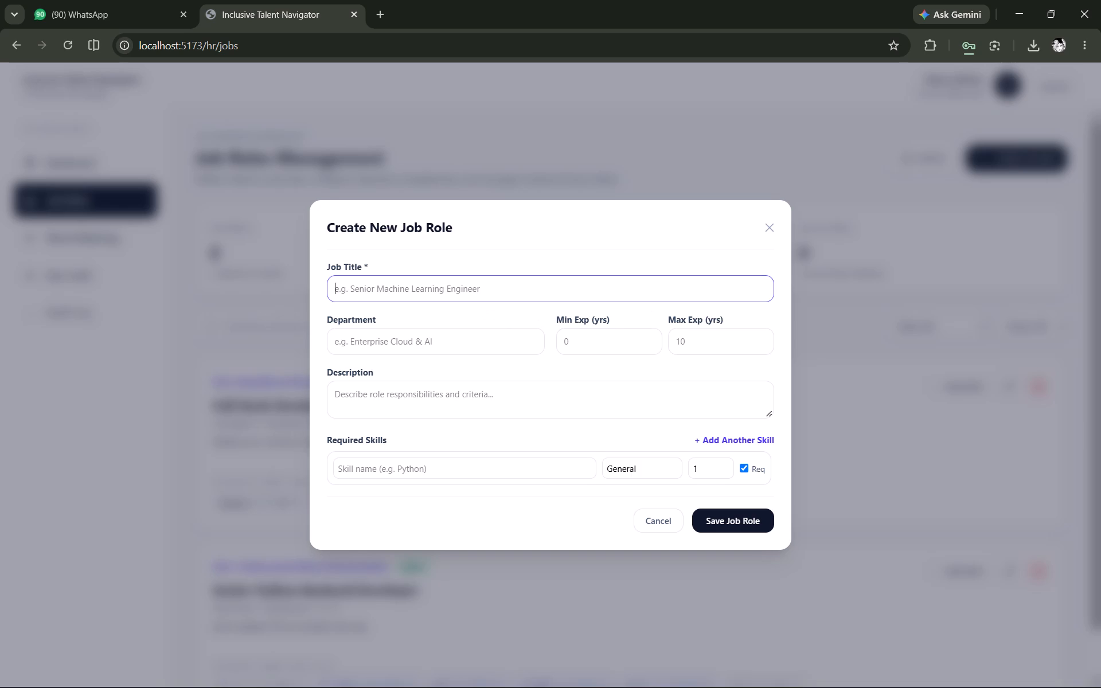
pyautogui.write('Soft')
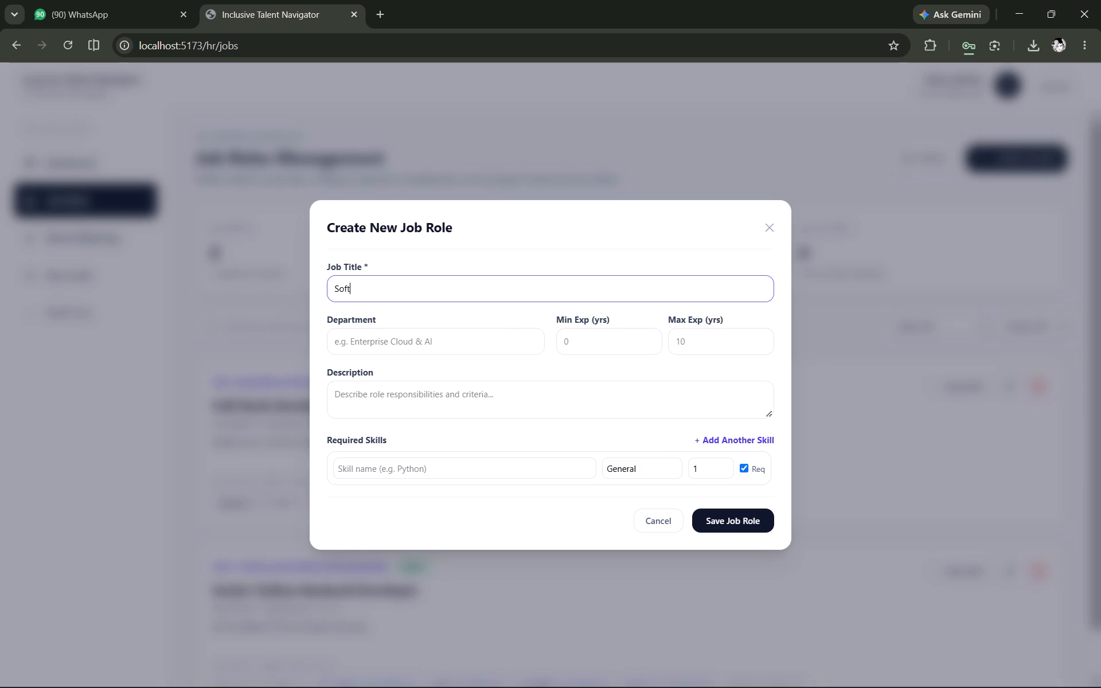
pyautogui.write('ware')
pyautogui.press('space')
pyautogui.write('ENgineer')
pyautogui.press('Left')
pyautogui.press('Left')
pyautogui.press('Left')
pyautogui.press('Left')
pyautogui.press('Left')
pyautogui.press('Left')
pyautogui.press('BackSpace')
pyautogui.press('n')
# Add the word "Senior" in front of "Software Engineer" in the job title.
pyautogui.press('Left')
pyautogui.press('Left')
pyautogui.press('Left')
pyautogui.press('Left')
pyautogui.press('Left')
pyautogui.press('Left')
pyautogui.press('Left')
pyautogui.press('Left')
pyautogui.press('Left')
pyautogui.press('Left')
pyautogui.press('Left')
pyautogui.press('Left')
pyautogui.press('Left')
pyautogui.press('Left')
pyautogui.press('Left')
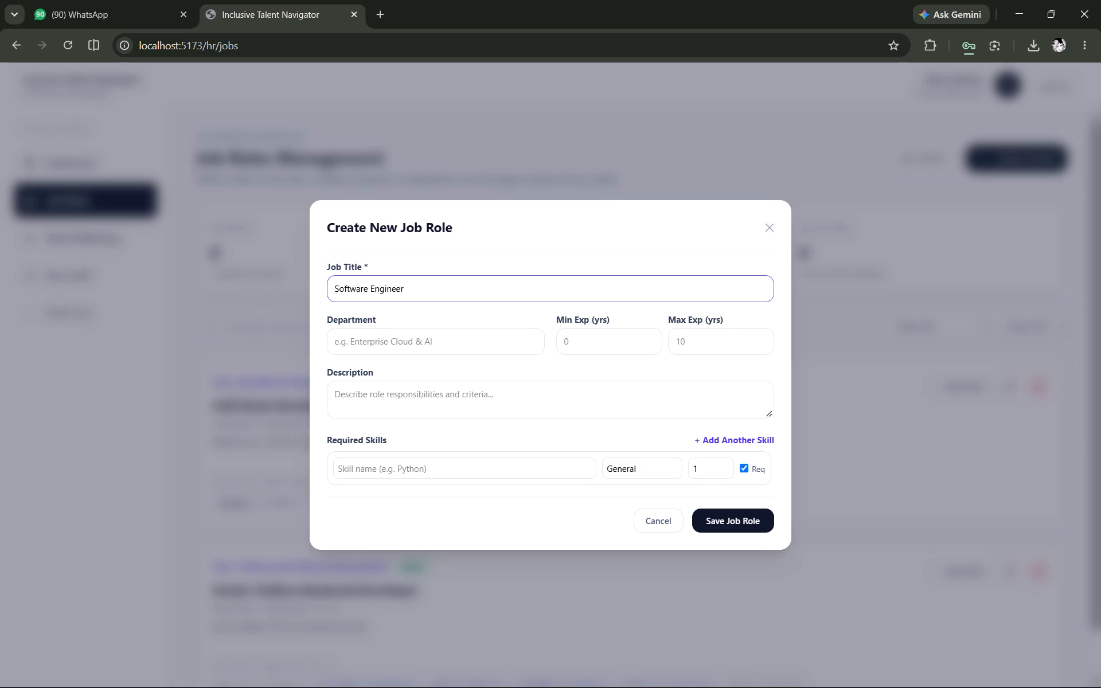
pyautogui.press('space')
pyautogui.press('Left')
pyautogui.write('se')
pyautogui.press('BackSpace')
pyautogui.press('BackSpace')
pyautogui.write('Seno')
pyautogui.press('BackSpace')
pyautogui.write('ior')
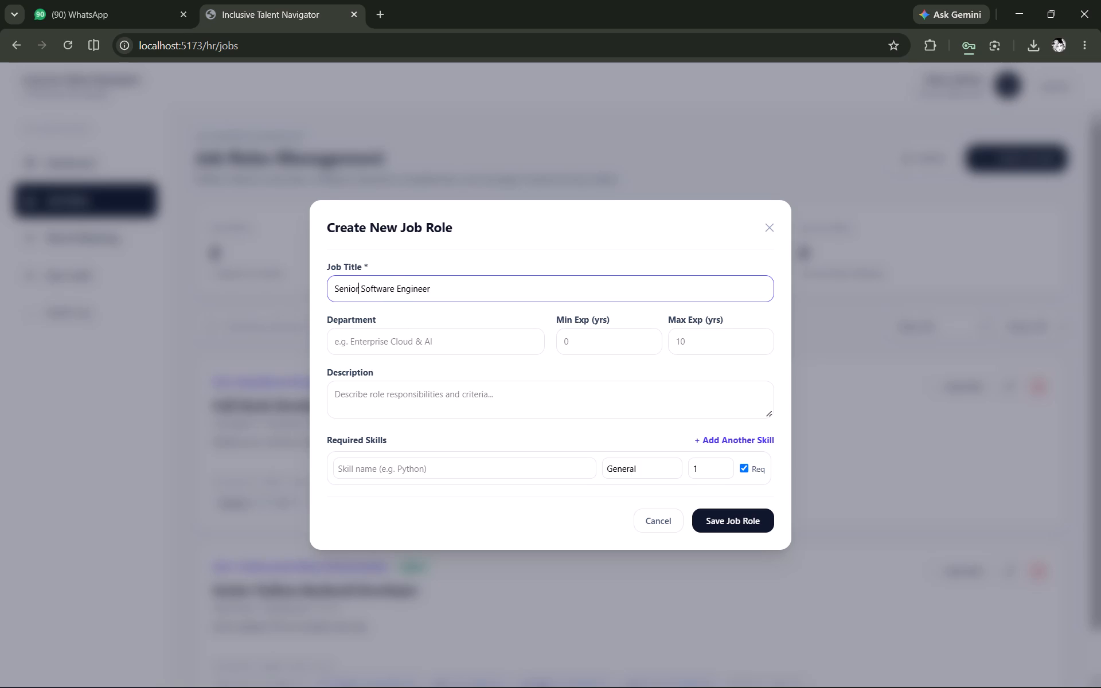
# Change the initial of "Software" to lowercase so the job title reads "Senior software Engineer".
pyautogui.click(362, 289)
pyautogui.press('Right')
pyautogui.press('BackSpace')
pyautogui.press('s')
# Begin filling in the new role's department.
pyautogui.click(426, 347)
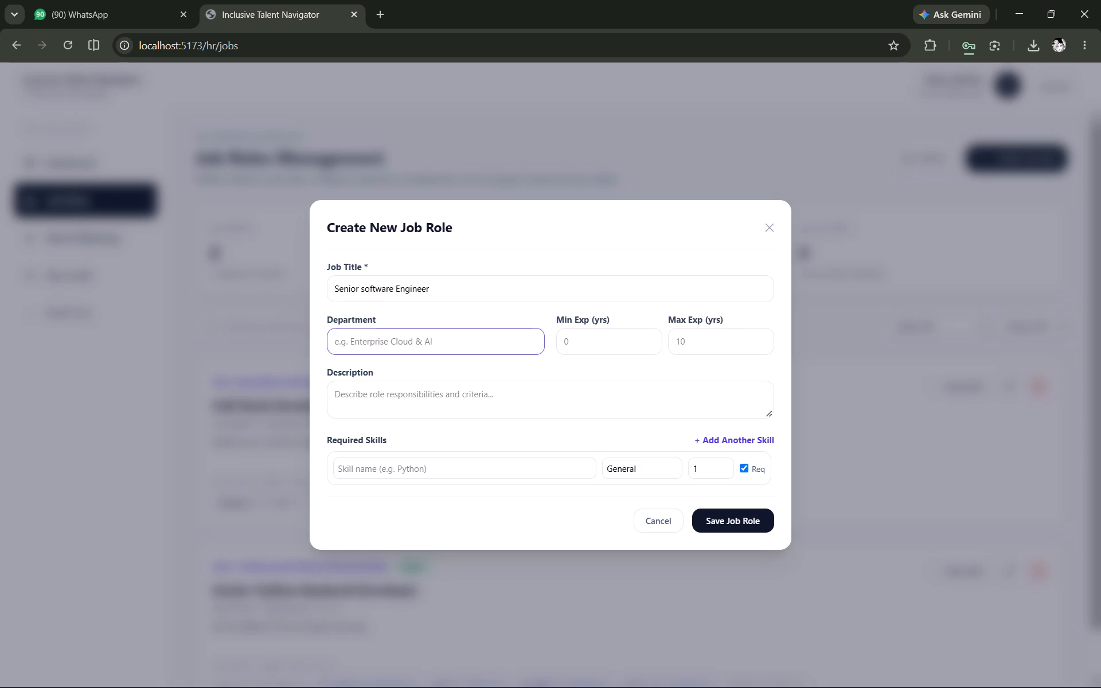
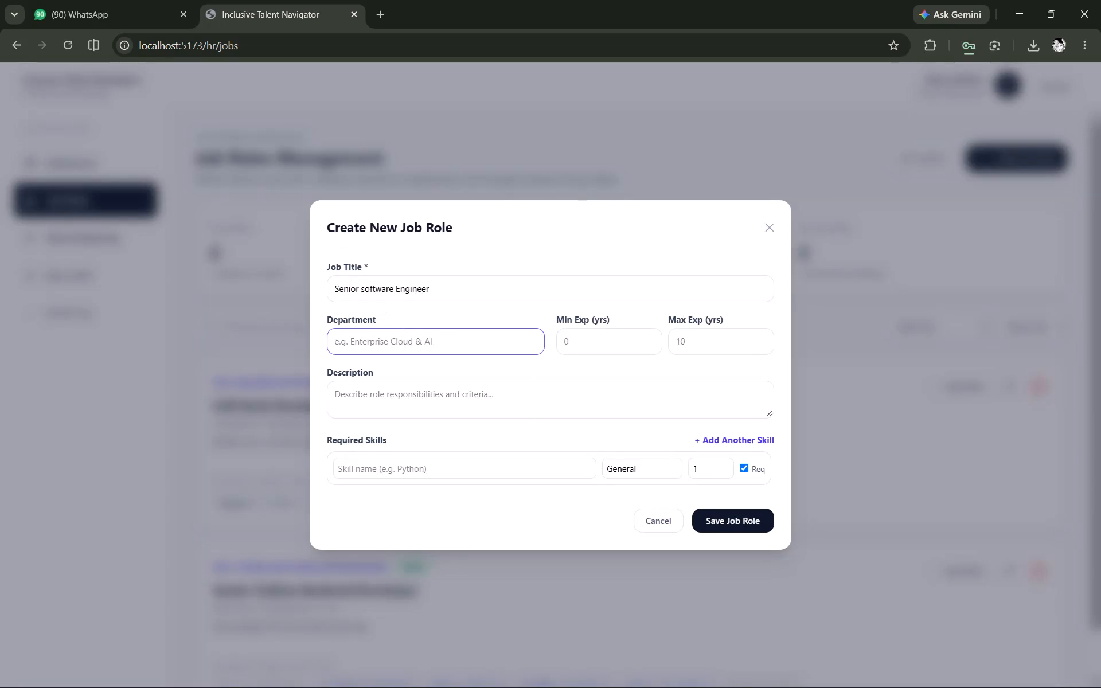
# Capitalize the initial of "software" so the job title reads "Senior Software Engineer".
pyautogui.click(367, 290)
pyautogui.press('BackSpace')
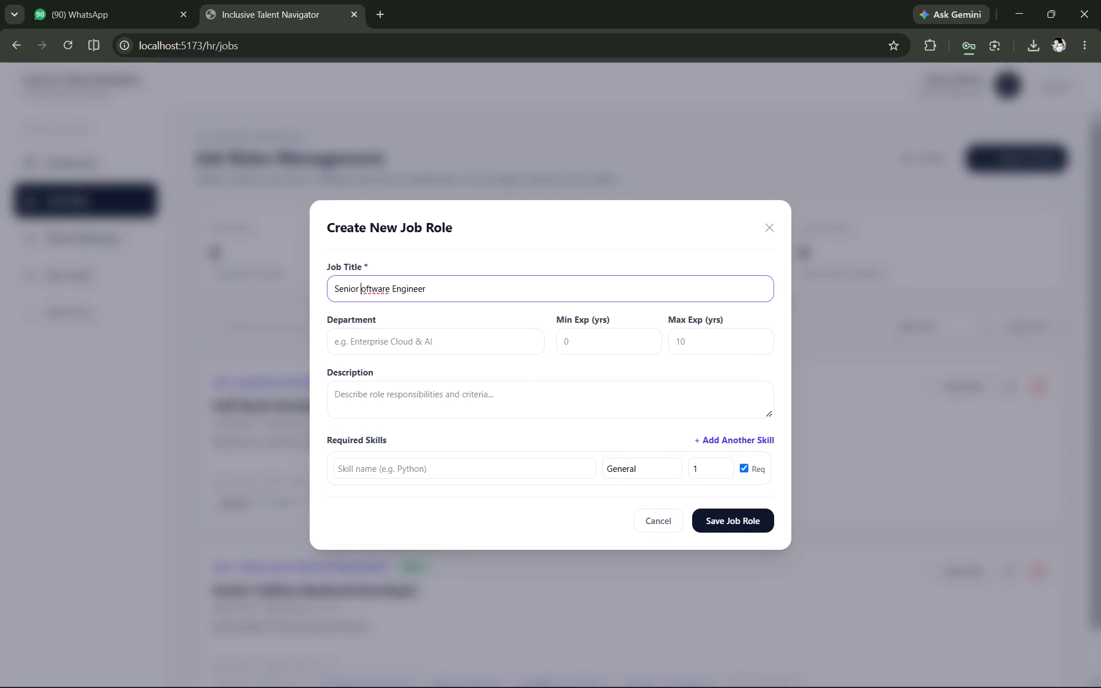
pyautogui.hotkey('shift', 's')
# Close the new job role form and look over the existing job roles and their required competencies.
pyautogui.click(766, 225)
pyautogui.scroll(-2, 675, 565)
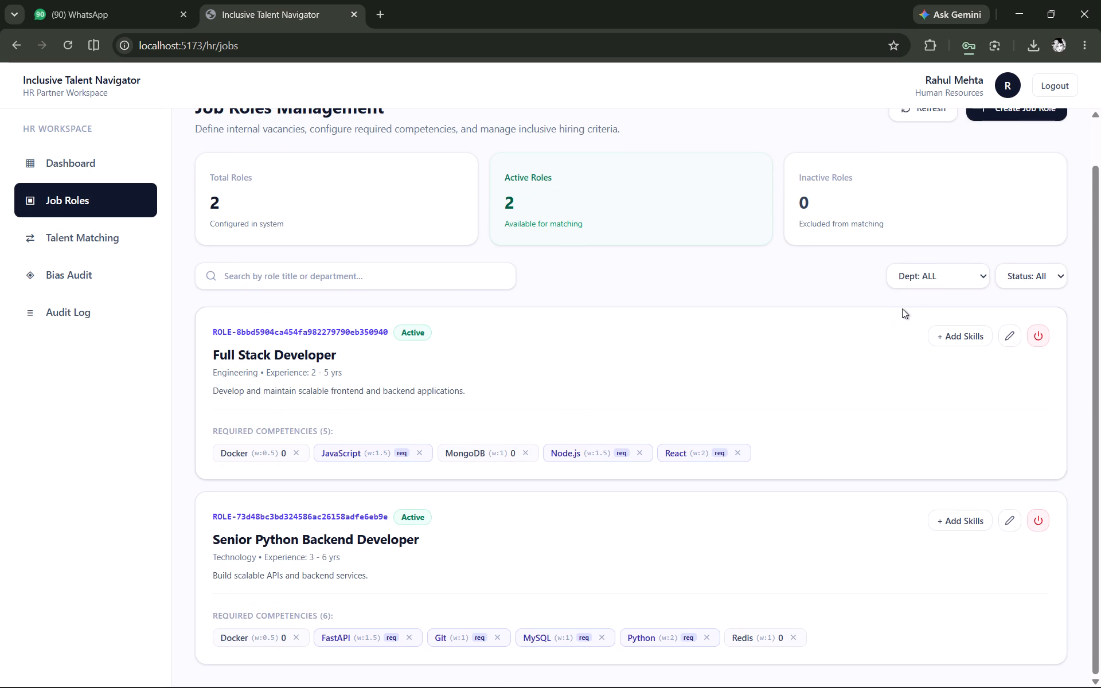
# Reopen the new job role form and replace "Senior" in the job title so it reads "Backend Software Engineer".
pyautogui.click(1018, 115)
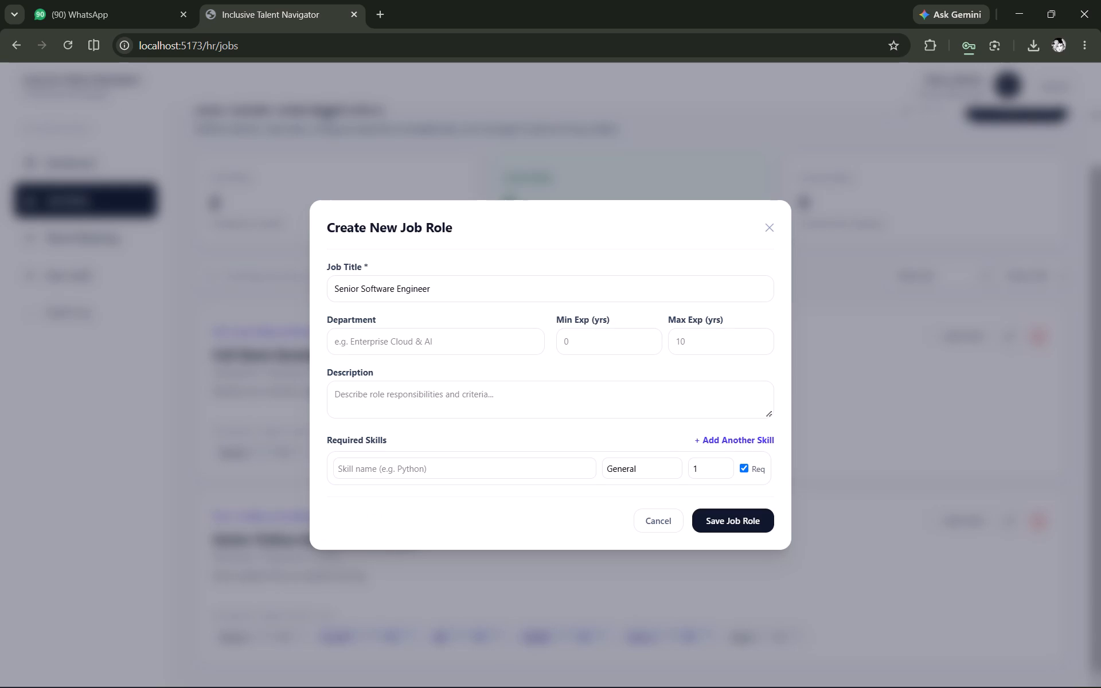
pyautogui.doubleClick(347, 288)
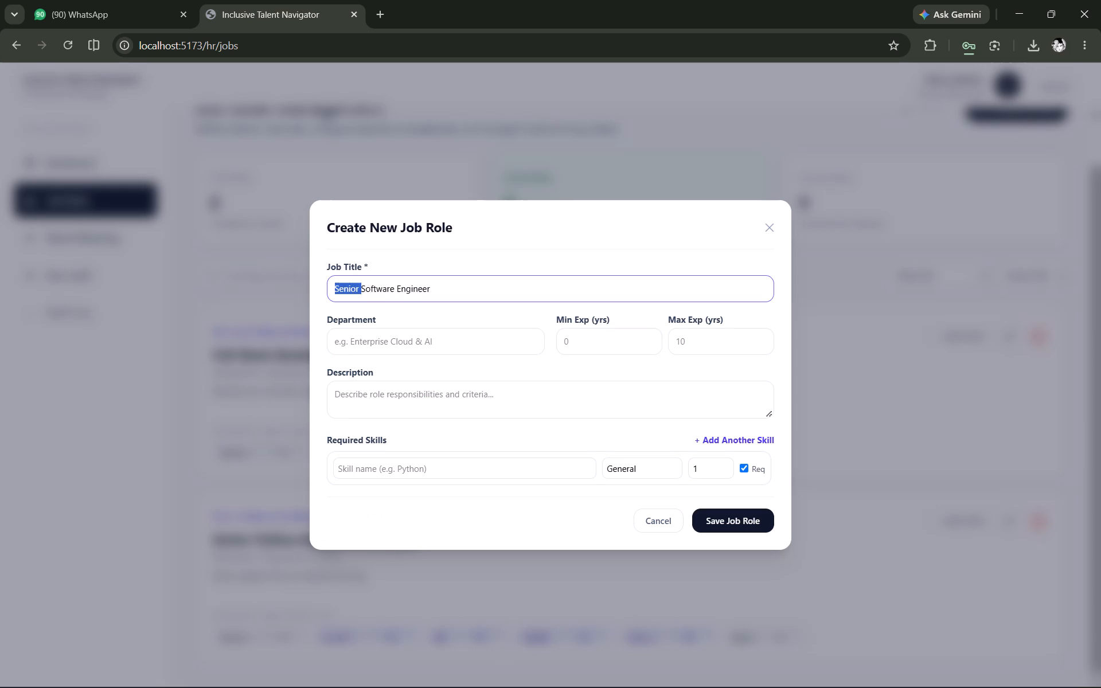
pyautogui.write('BAckend')
pyautogui.press('BackSpace')
pyautogui.press('BackSpace')
pyautogui.press('BackSpace')
pyautogui.press('BackSpace')
pyautogui.press('BackSpace')
pyautogui.press('BackSpace')
pyautogui.press('a')
pyautogui.write('ckend')
pyautogui.press('space')
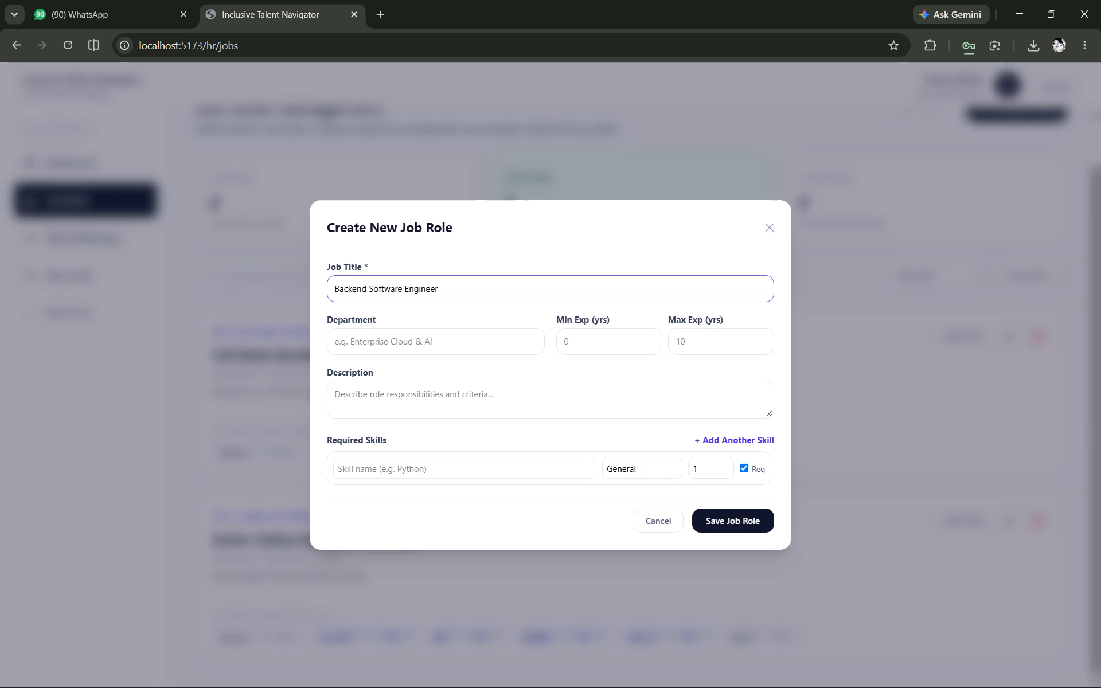
# Enter "Employee Services" as the new role's department.
pyautogui.click(386, 335)
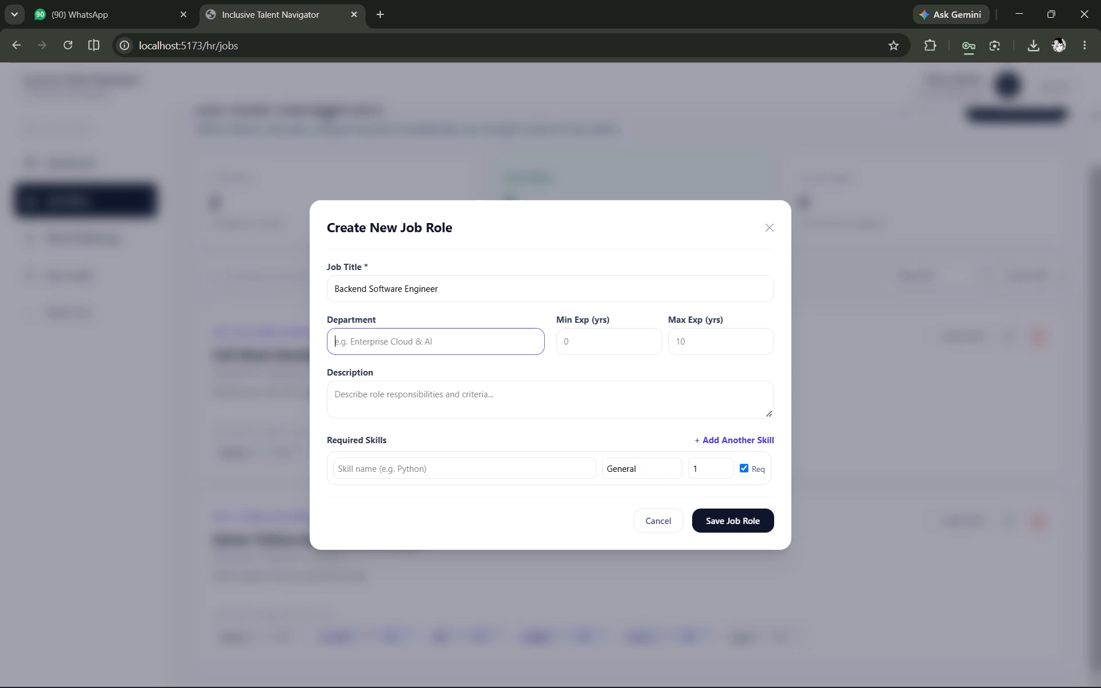
pyautogui.write('Employee Services')
# Set the role's minimum experience to 3 years and start filling in the maximum experience.
pyautogui.click(586, 340)
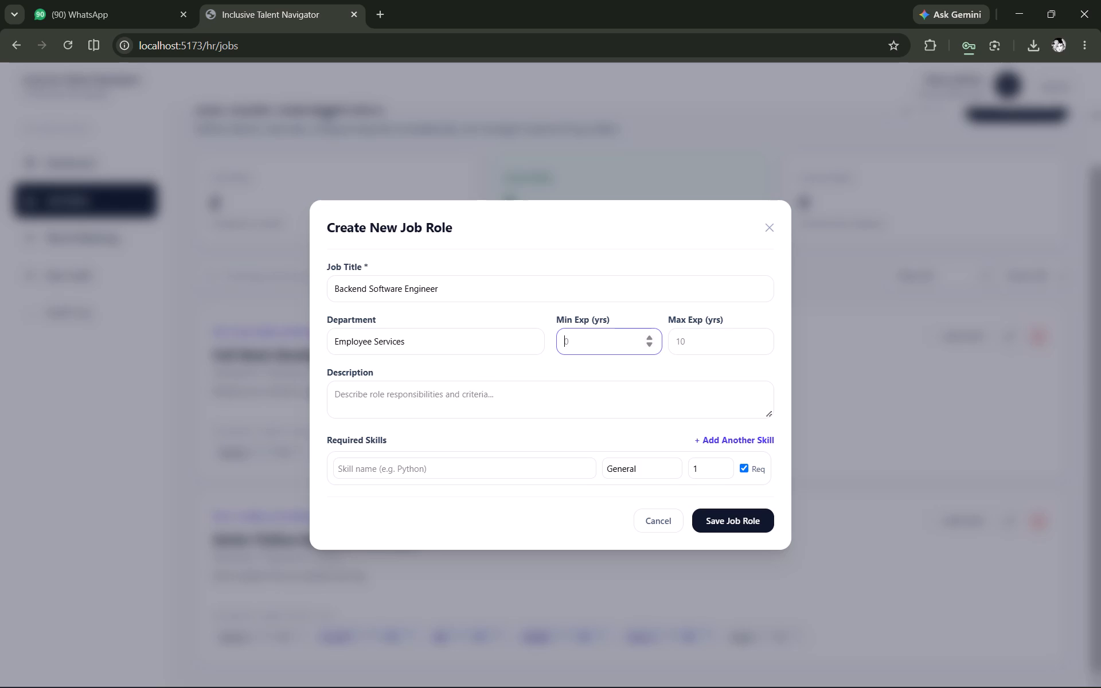
pyautogui.press('3')
pyautogui.click(701, 343)
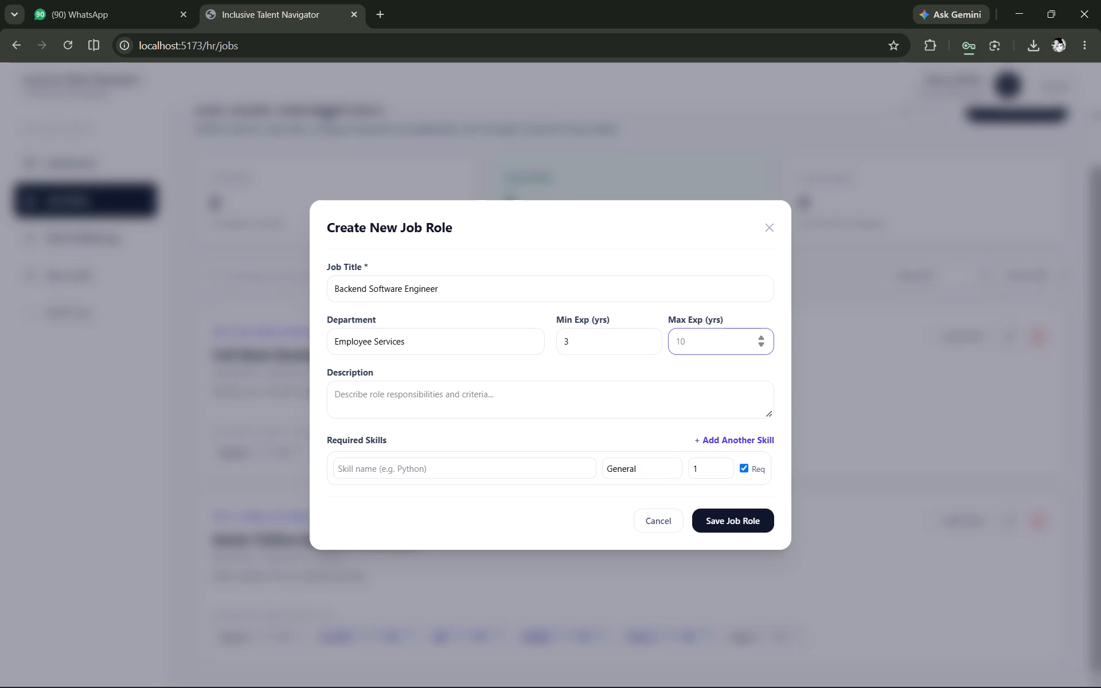
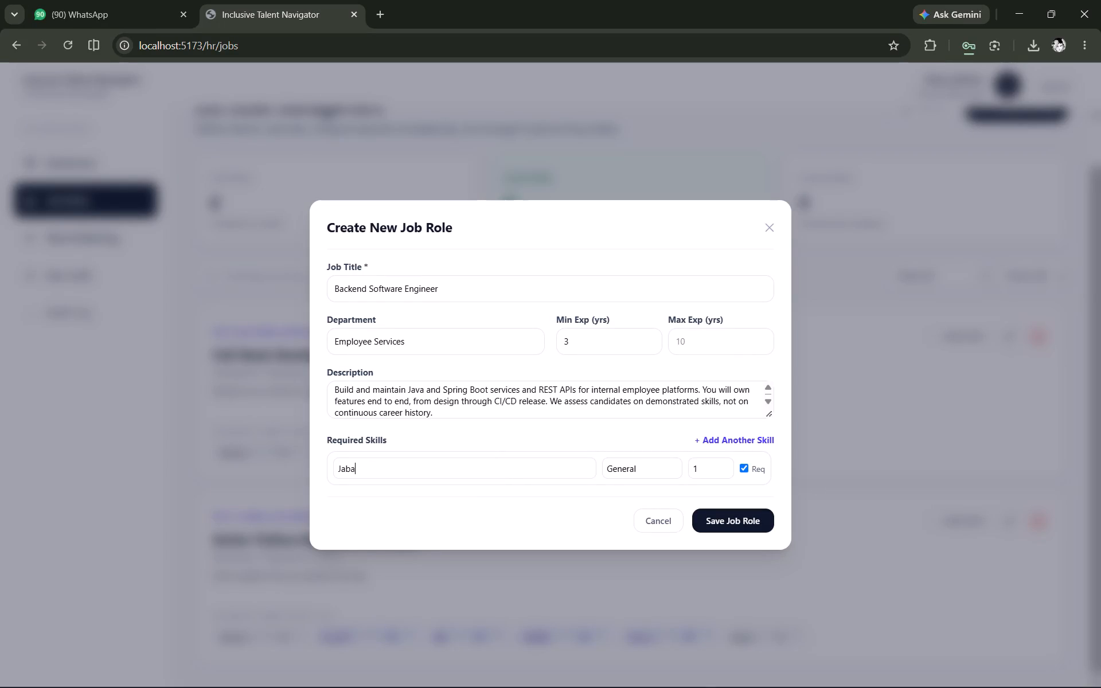
# Correct the name of the first required skill so it reads "Java".
pyautogui.press('BackSpace')
pyautogui.press('BackSpace')
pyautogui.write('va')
# Set the weight of the Java skill to 25.
pyautogui.doubleClick(656, 469)
pyautogui.click(716, 467)
pyautogui.press('BackSpace')
pyautogui.press('2')
pyautogui.press('BackSpace')
pyautogui.write('25')
# Add Spring Boot as another required skill with a weight of 20.
pyautogui.click(741, 441)
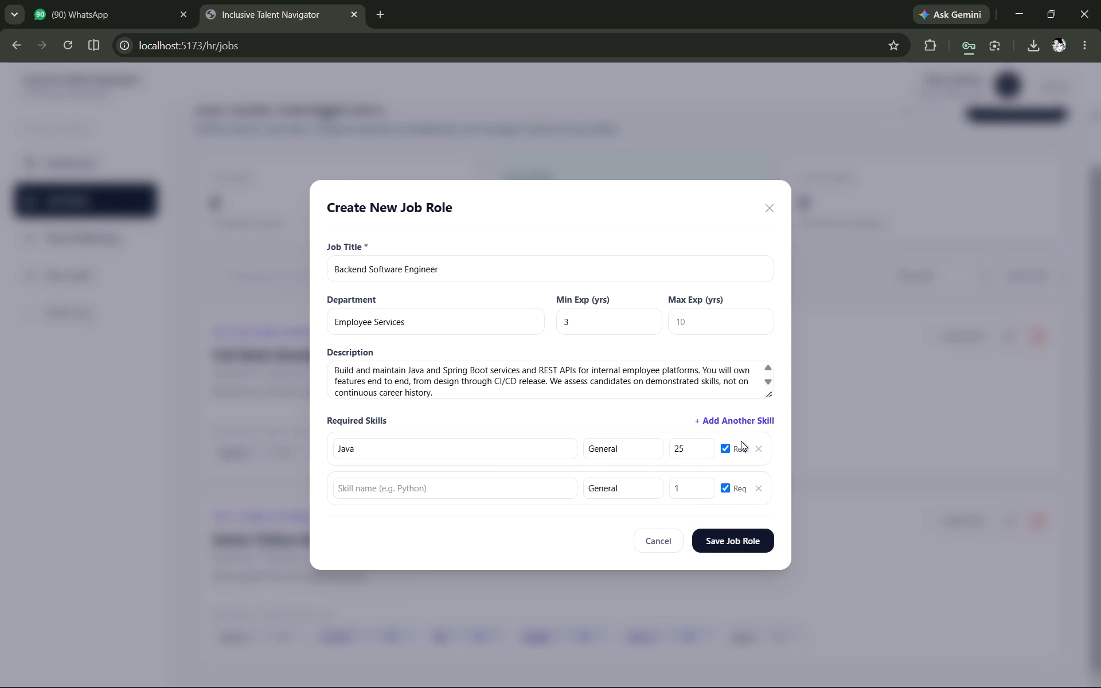
pyautogui.click(423, 493)
pyautogui.write('Spring Boot')
pyautogui.click(688, 490)
pyautogui.press('BackSpace')
pyautogui.write('20')
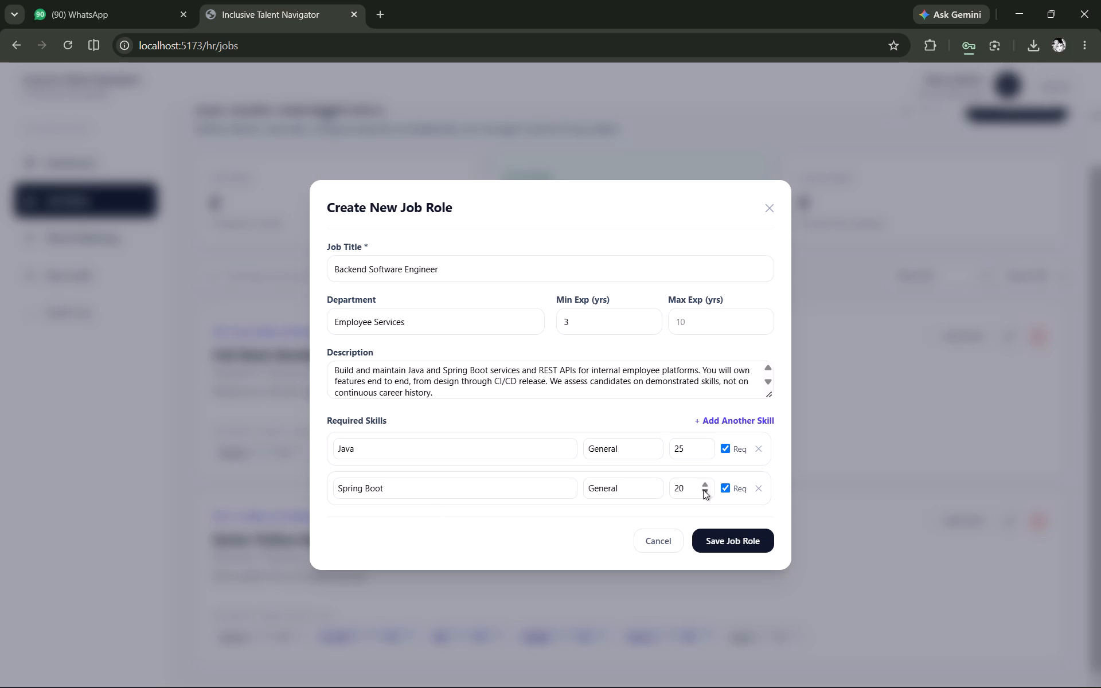
# Add REST API design as another required skill with a weight of 15.
pyautogui.click(735, 424)
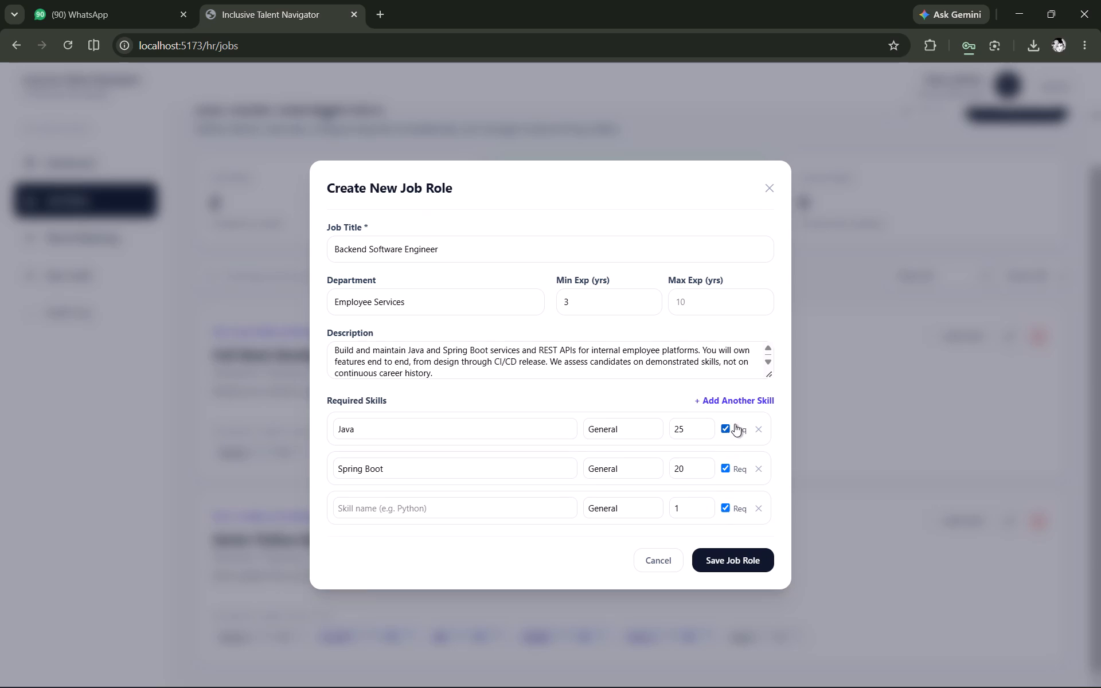
pyautogui.click(439, 511)
pyautogui.write('RE')
pyautogui.write('ST APi')
pyautogui.press('BackSpace')
pyautogui.write('I')
pyautogui.press('space')
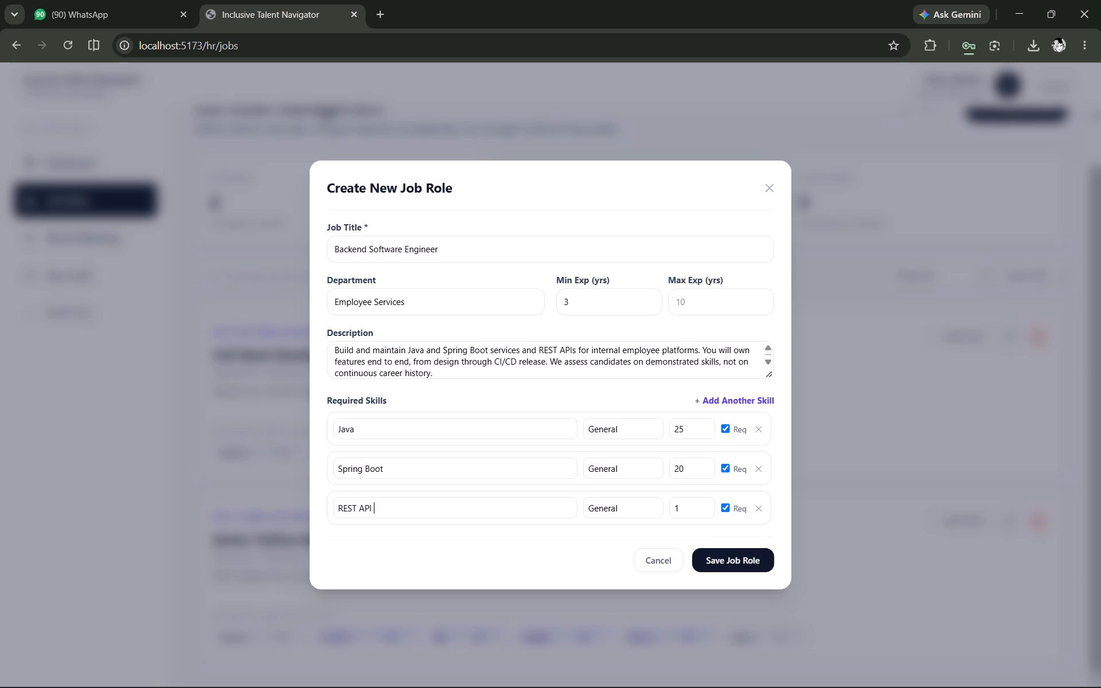
pyautogui.write('design')
pyautogui.click(691, 511)
pyautogui.press('BackSpace')
pyautogui.write('15')
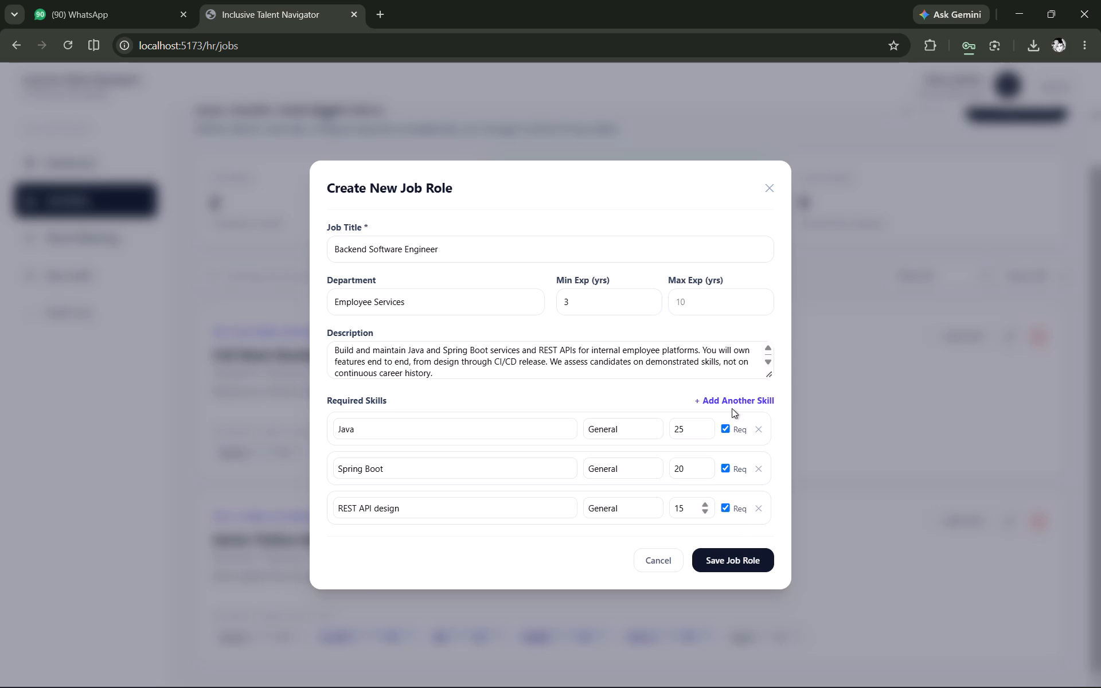
# Add CI/CD as another required skill with a weight of 10.
pyautogui.click(729, 396)
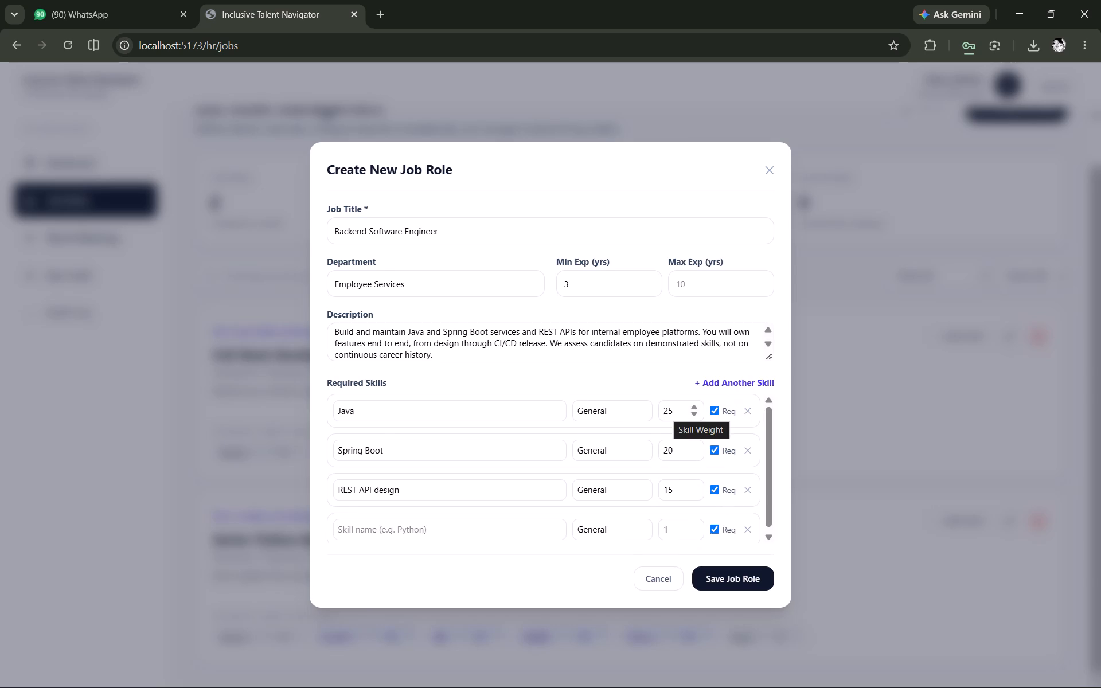
pyautogui.write('CI')
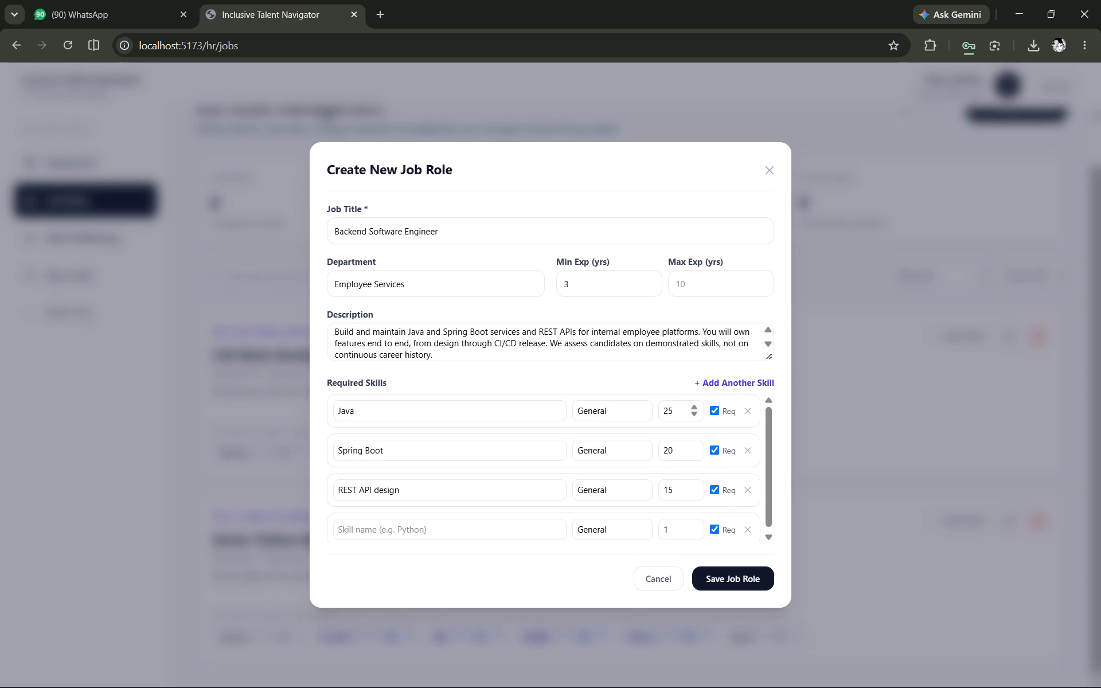
pyautogui.click(428, 522)
pyautogui.write('CI/CD')
pyautogui.click(673, 525)
pyautogui.press('BackSpace')
pyautogui.write('10')
# Add Docker as another required skill with a weight of 10.
pyautogui.click(736, 384)
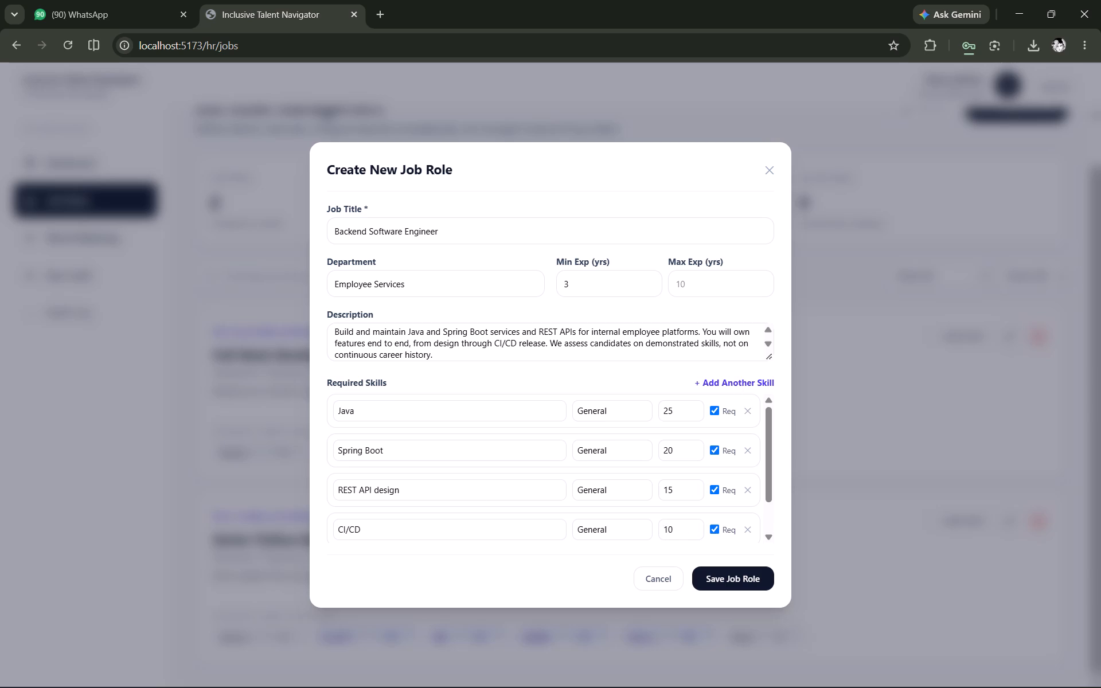
pyautogui.scroll(-2, 559, 509)
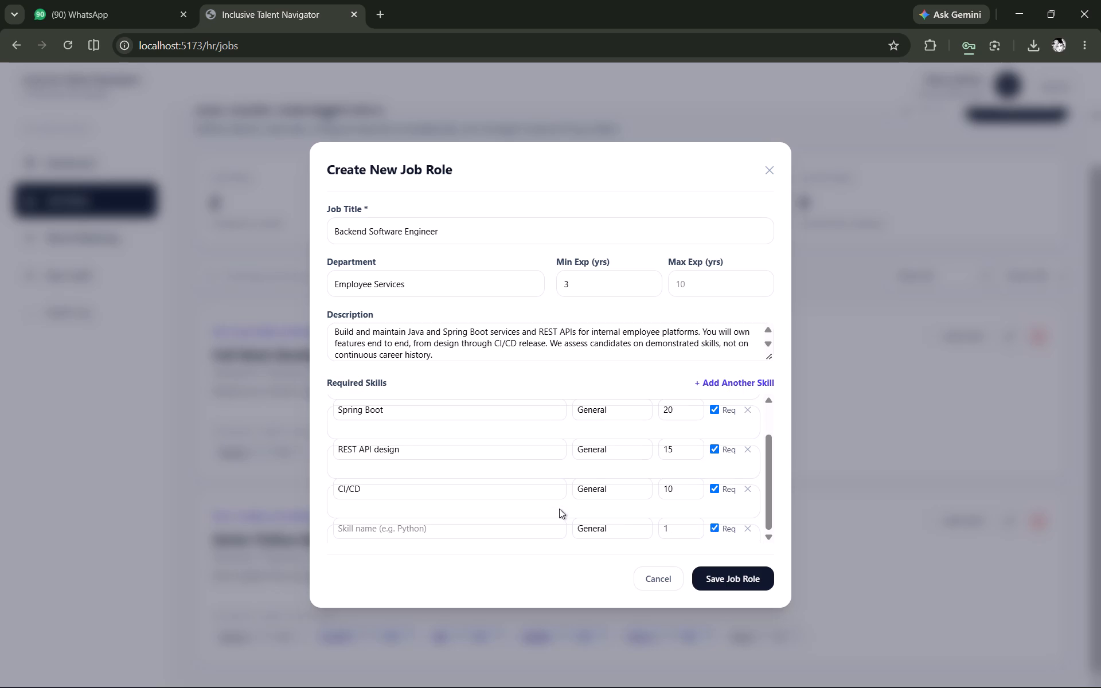
pyautogui.scroll(-1, 559, 509)
pyautogui.click(443, 523)
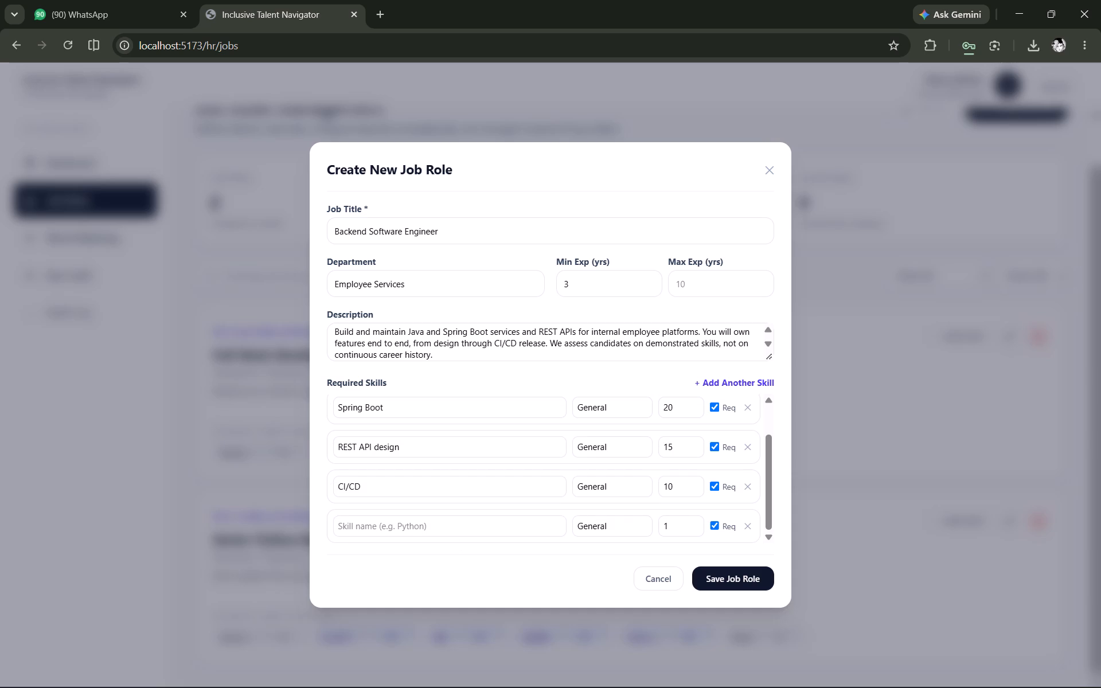
pyautogui.write('Docker')
pyautogui.click(666, 529)
pyautogui.press('BackSpace')
pyautogui.write('10')
# Add Python as another required skill with a weight of 10.
pyautogui.click(725, 380)
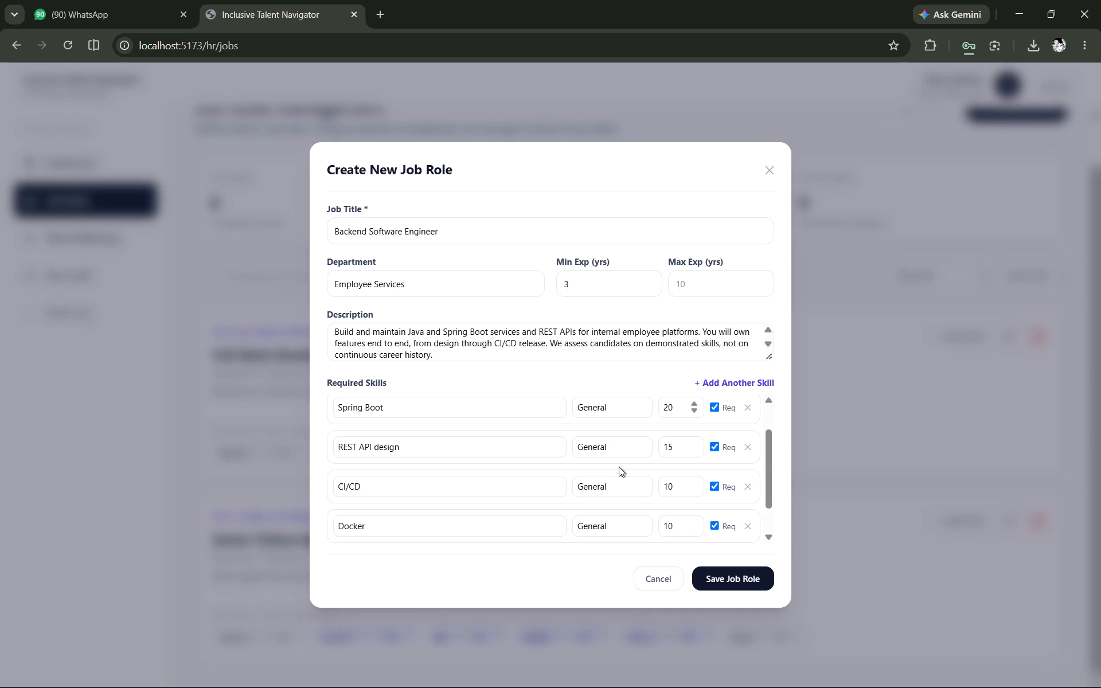
pyautogui.scroll(-2, 600, 490)
pyautogui.click(387, 521)
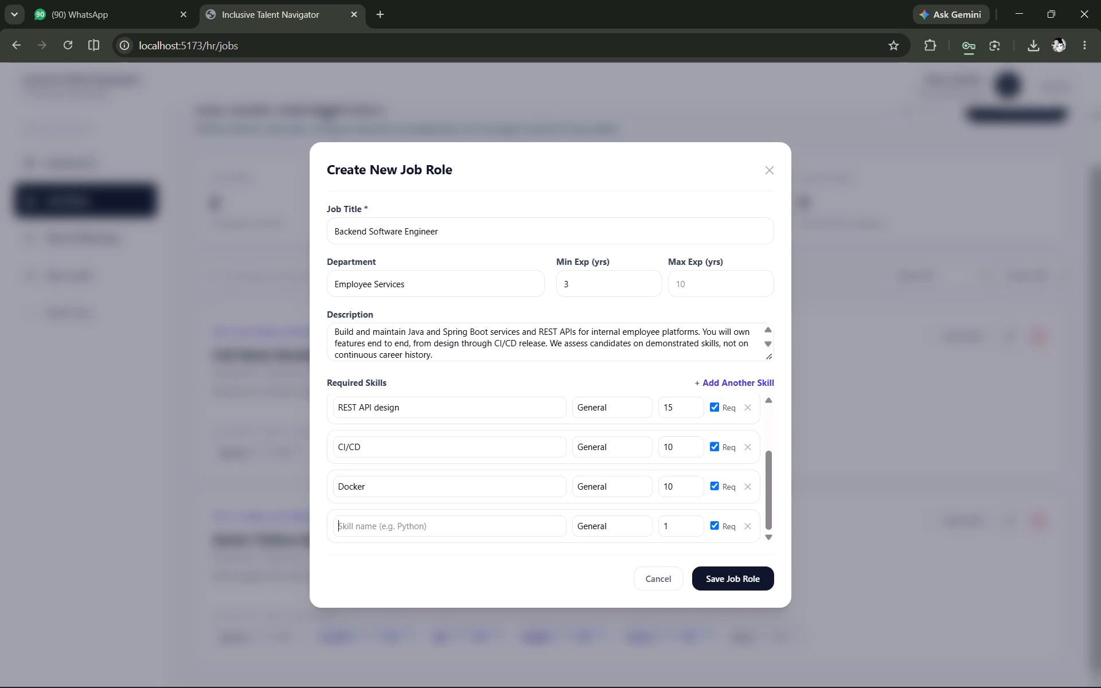
pyautogui.write('Pythi')
pyautogui.press('BackSpace')
pyautogui.write('on')
pyautogui.click(672, 527)
pyautogui.press('BackSpace')
pyautogui.write('10')
# Add Unit Testing as another required skill for the job role.
pyautogui.click(731, 381)
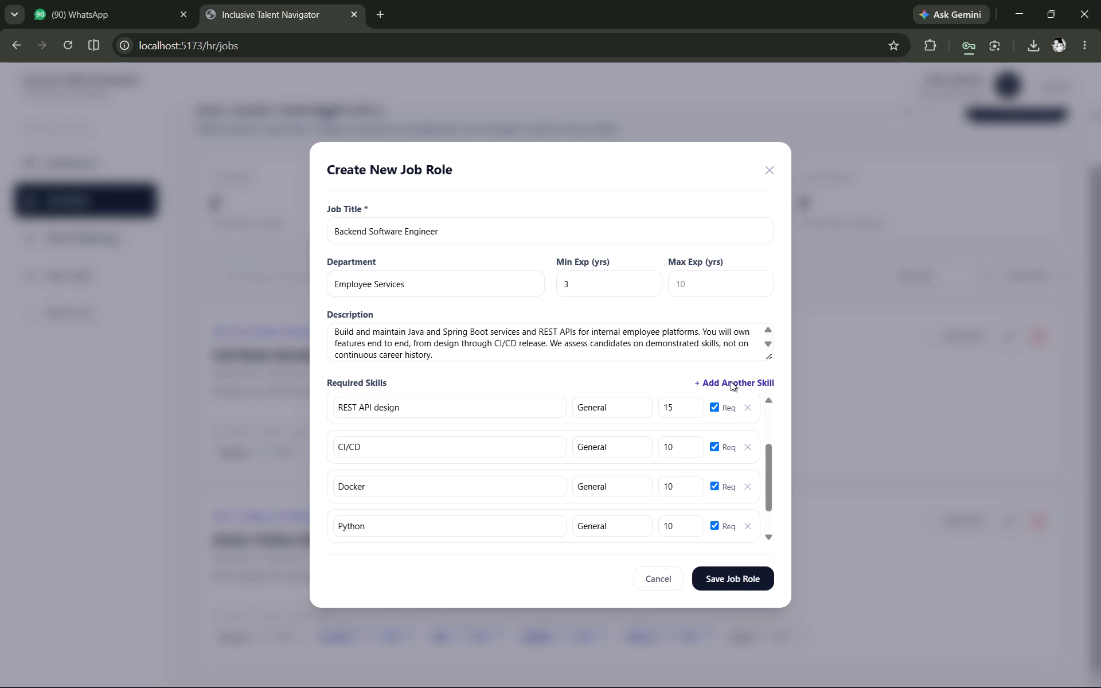
pyautogui.scroll(-3, 593, 465)
pyautogui.click(405, 518)
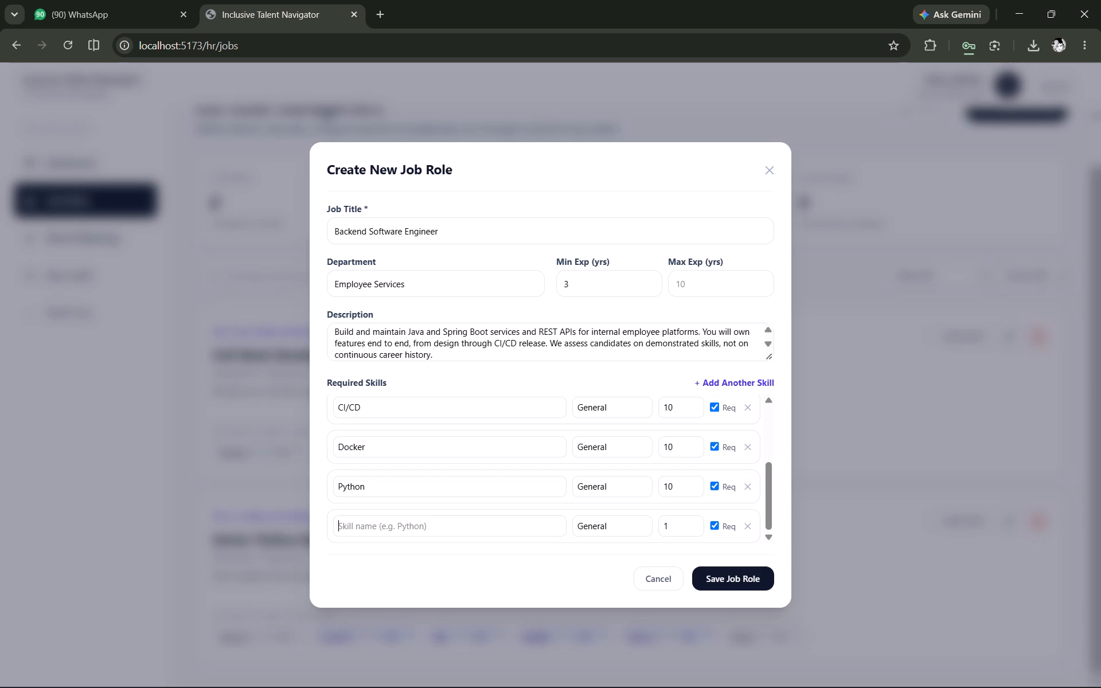
pyautogui.write('Unit Testing')
# Add Microservices as another required skill, removing the surplus blank skill row.
pyautogui.moveTo(729, 377); pyautogui.dragTo(734, 386)
pyautogui.click(734, 386)
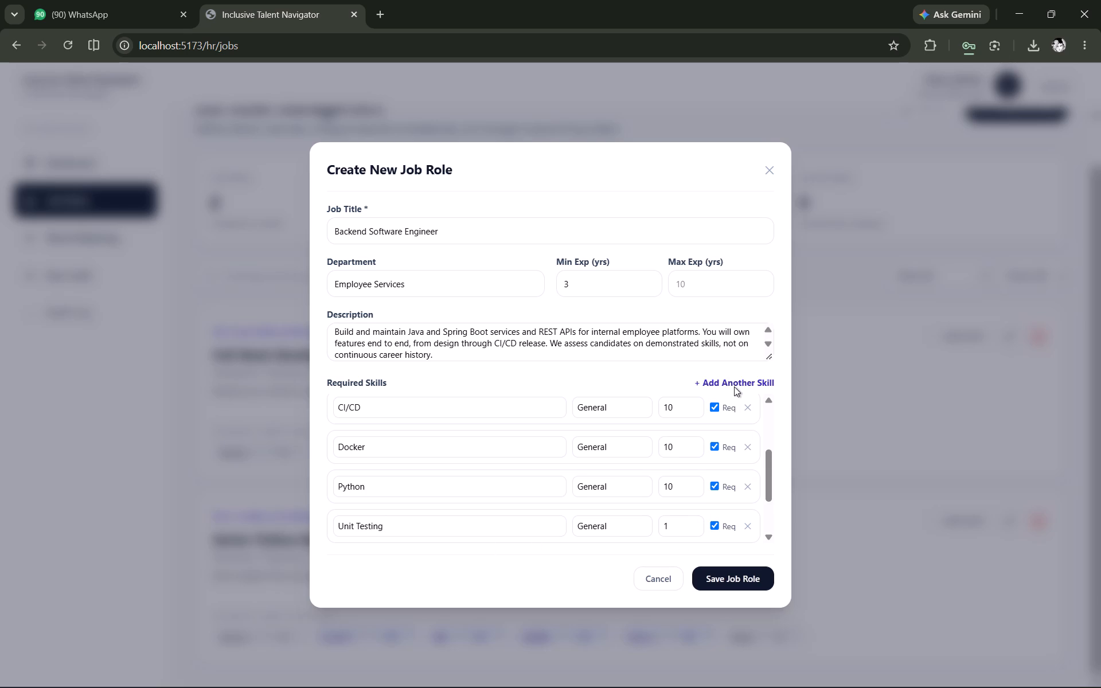
pyautogui.scroll(-2, 515, 540)
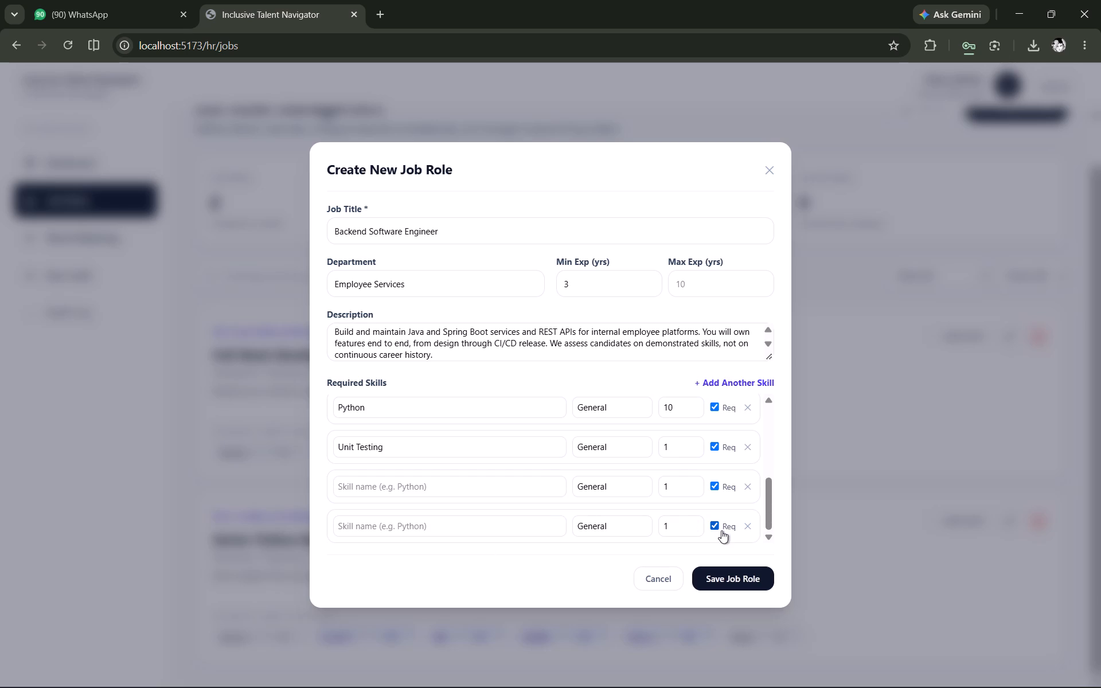
pyautogui.click(748, 525)
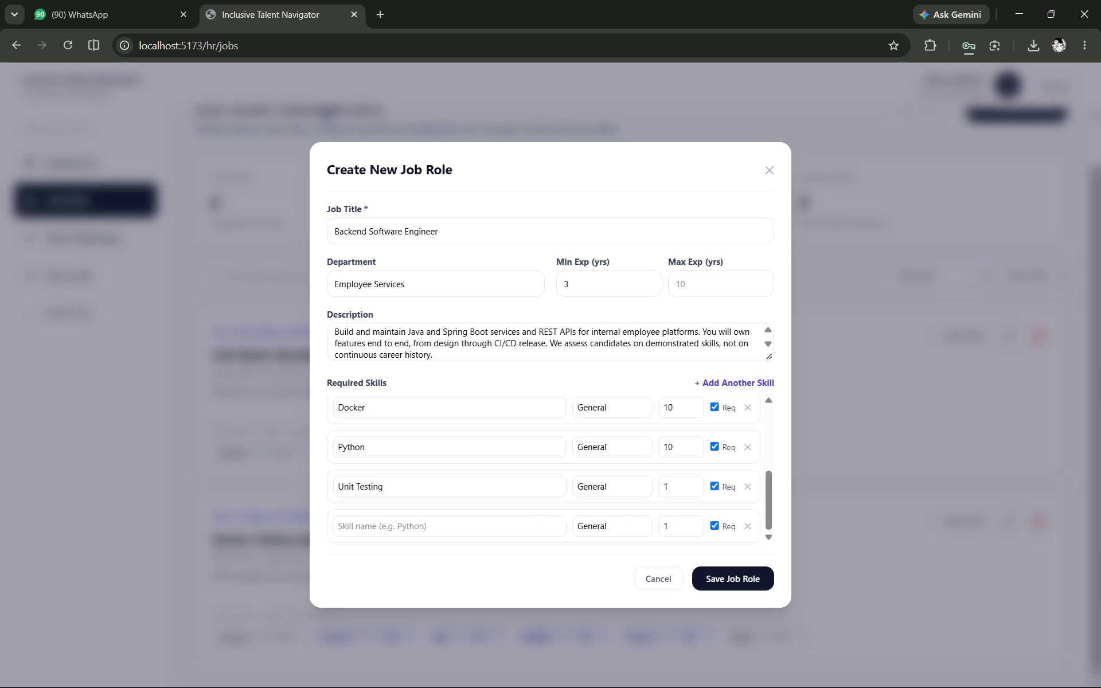
pyautogui.click(436, 528)
pyautogui.write('Micro')
pyautogui.press('s')
pyautogui.write('ervi')
pyautogui.write('ces')
# Set the weights of the Unit Testing and Microservices skills to 5 each.
pyautogui.click(676, 492)
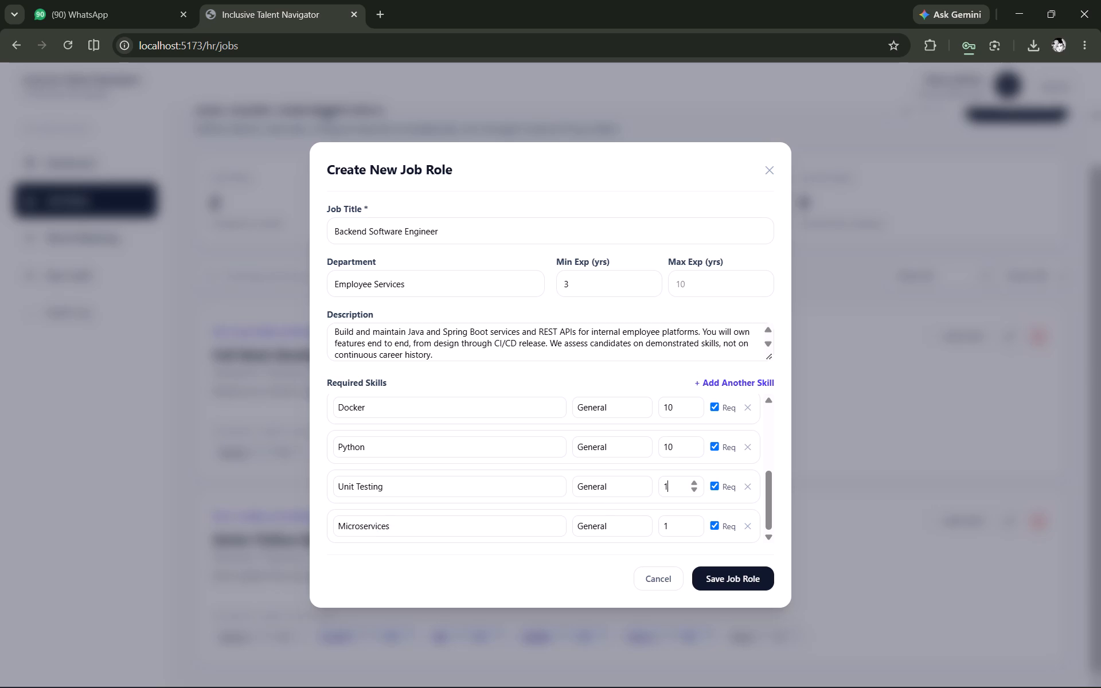
pyautogui.press('BackSpace')
pyautogui.press('5')
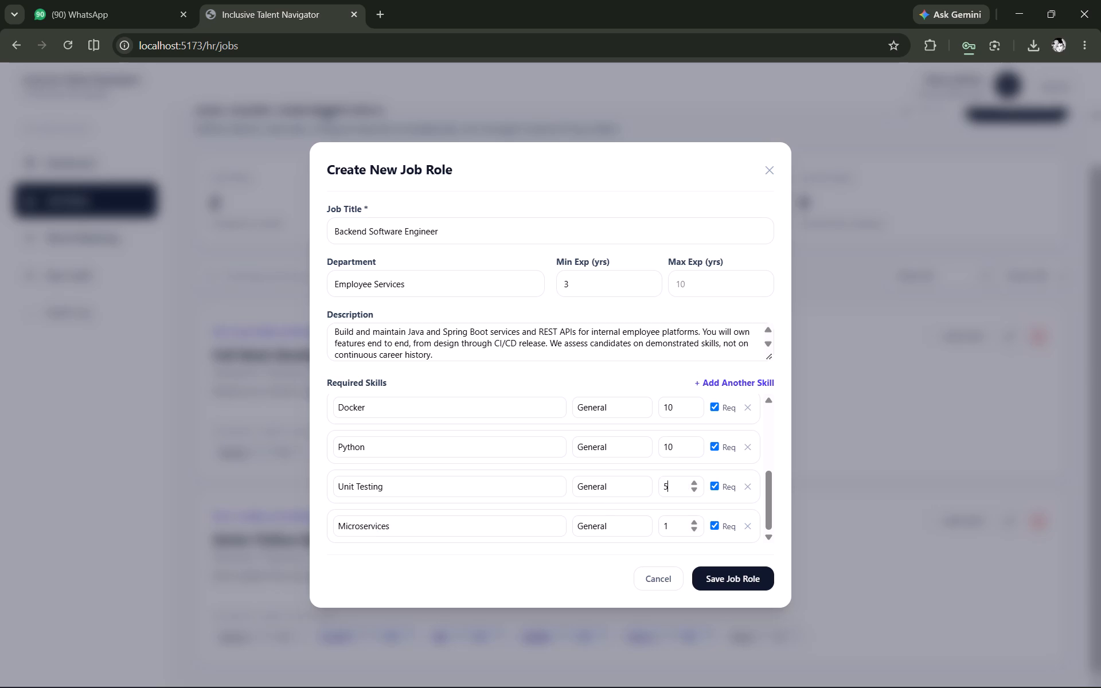
pyautogui.click(677, 522)
pyautogui.press('BackSpace')
pyautogui.press('5')
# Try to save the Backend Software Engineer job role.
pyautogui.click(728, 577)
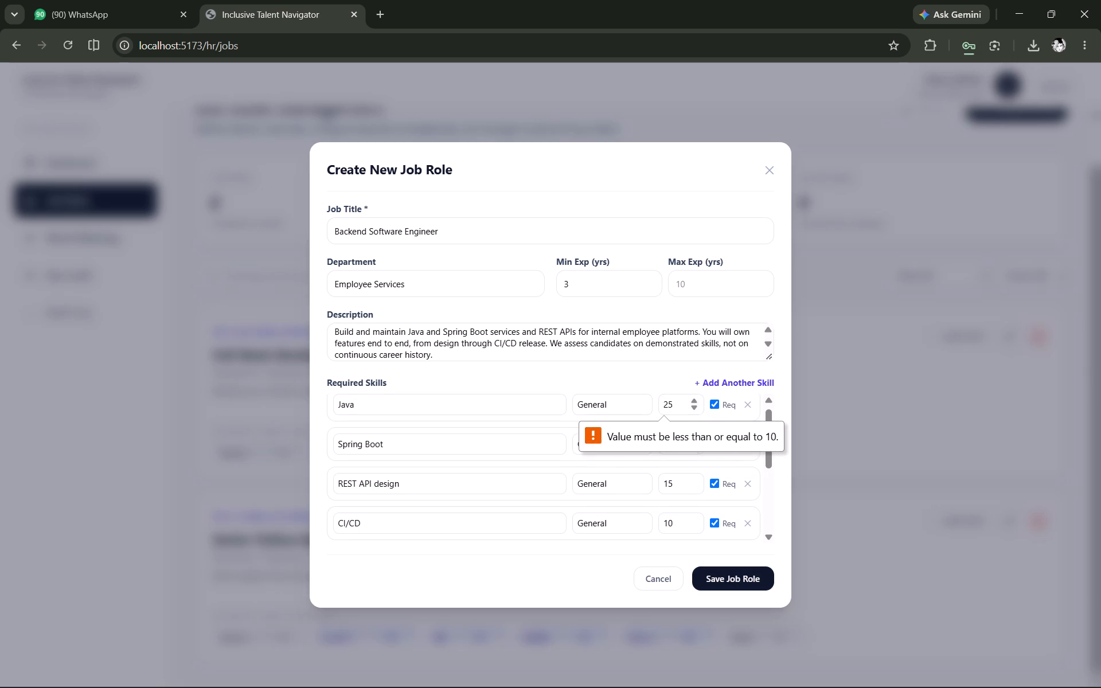
# Set the weight of the Java skill to 10.
pyautogui.press('BackSpace')
pyautogui.press('BackSpace')
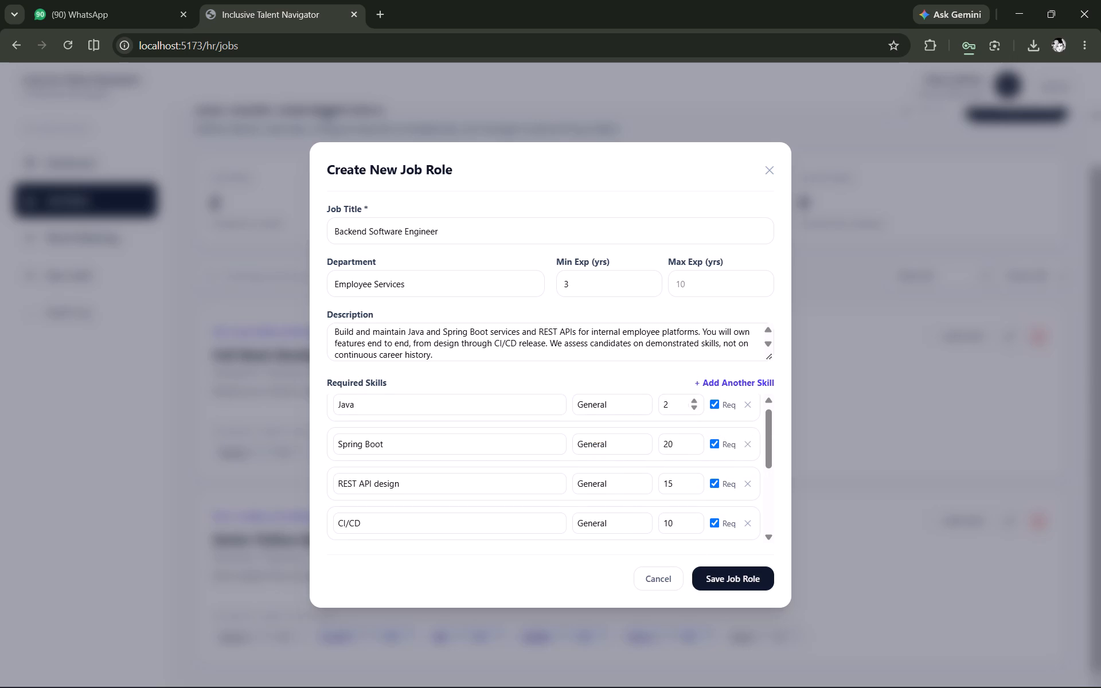
pyautogui.press('BackSpace')
pyautogui.write('10')
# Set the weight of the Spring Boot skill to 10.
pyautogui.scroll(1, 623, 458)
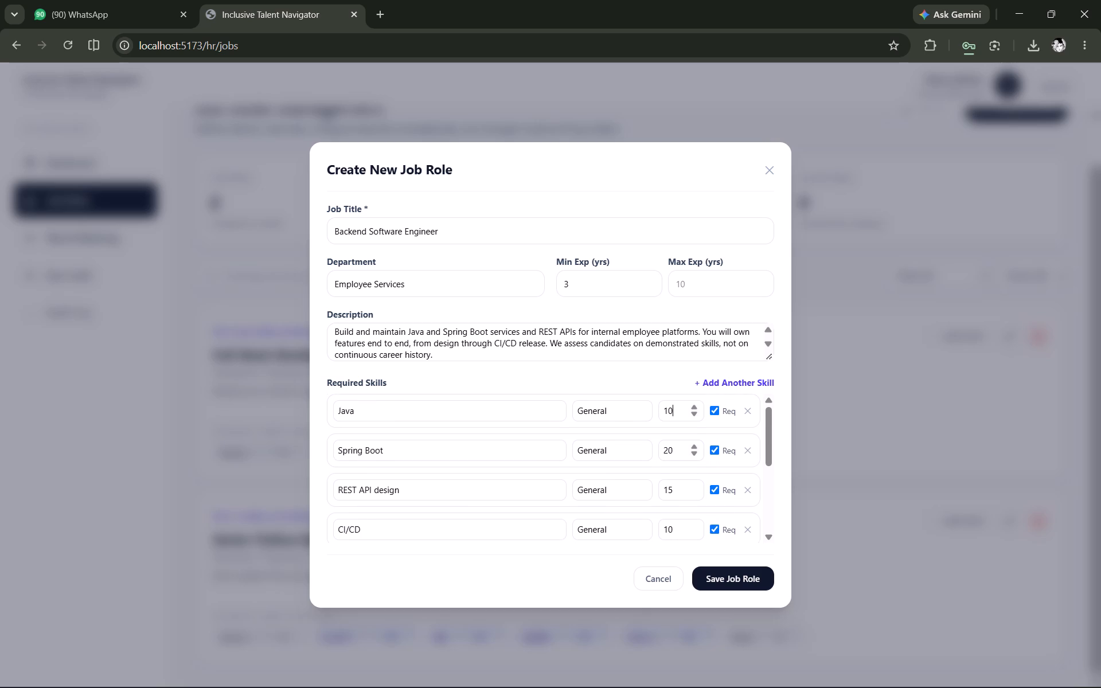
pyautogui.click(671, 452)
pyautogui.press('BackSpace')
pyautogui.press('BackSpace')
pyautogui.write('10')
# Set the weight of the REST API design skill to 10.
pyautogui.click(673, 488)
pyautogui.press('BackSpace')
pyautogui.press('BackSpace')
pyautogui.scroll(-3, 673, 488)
# Set the weight of the Spring Boot skill to 8.
pyautogui.click(674, 449)
pyautogui.scroll(3, 674, 449)
pyautogui.press('BackSpace')
pyautogui.press('BackSpace')
pyautogui.press('8')
# Set the weight of the REST API design skill to 6.
pyautogui.doubleClick(676, 487)
pyautogui.press('BackSpace')
pyautogui.press('BackSpace')
pyautogui.press('BackSpace')
pyautogui.press('6')
# Set the weight of the CI/CD skill to 4.
pyautogui.click(678, 533)
pyautogui.press('BackSpace')
pyautogui.press('BackSpace')
pyautogui.press('BackSpace')
pyautogui.press('4')
pyautogui.press('BackSpace')
pyautogui.press('BackSpace')
pyautogui.press('BackSpace')
pyautogui.press('4')
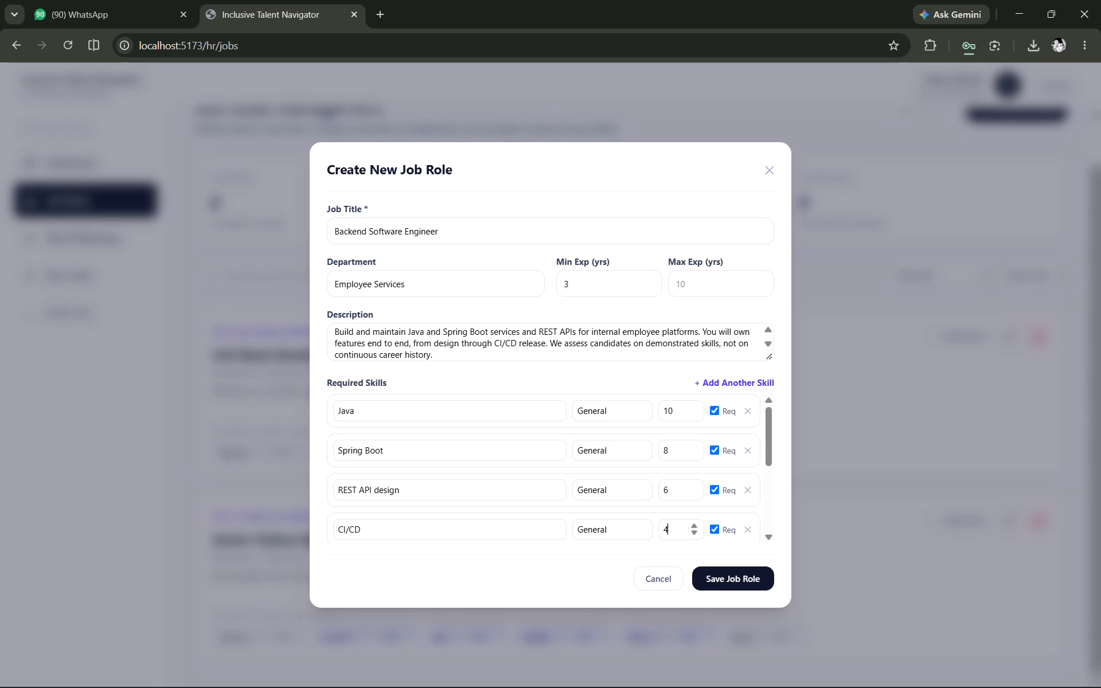
# Set the weight of the Docker skill to 4.
pyautogui.scroll(-1, 631, 528)
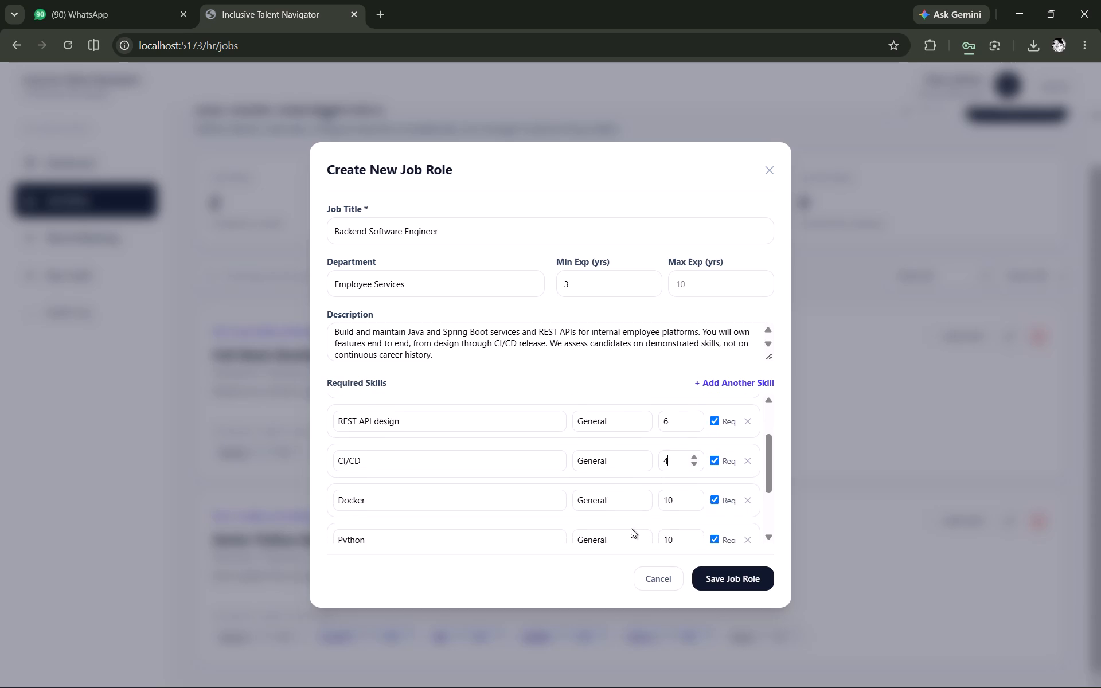
pyautogui.click(680, 500)
pyautogui.press('BackSpace')
pyautogui.press('BackSpace')
pyautogui.press('BackSpace')
pyautogui.press('4')
# Set the weight of the Python skill to 4.
pyautogui.click(674, 536)
pyautogui.press('BackSpace')
pyautogui.press('BackSpace')
pyautogui.press('BackSpace')
pyautogui.press('4')
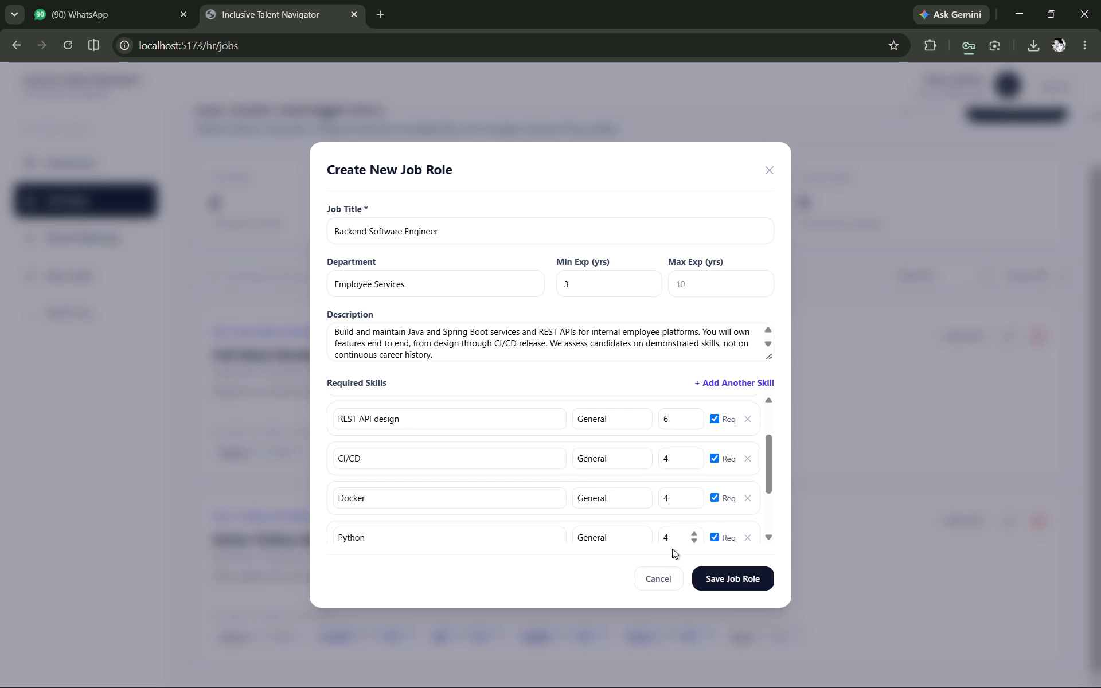
# Set the weight of the Unit Testing skill to 2.
pyautogui.scroll(-1, 560, 508)
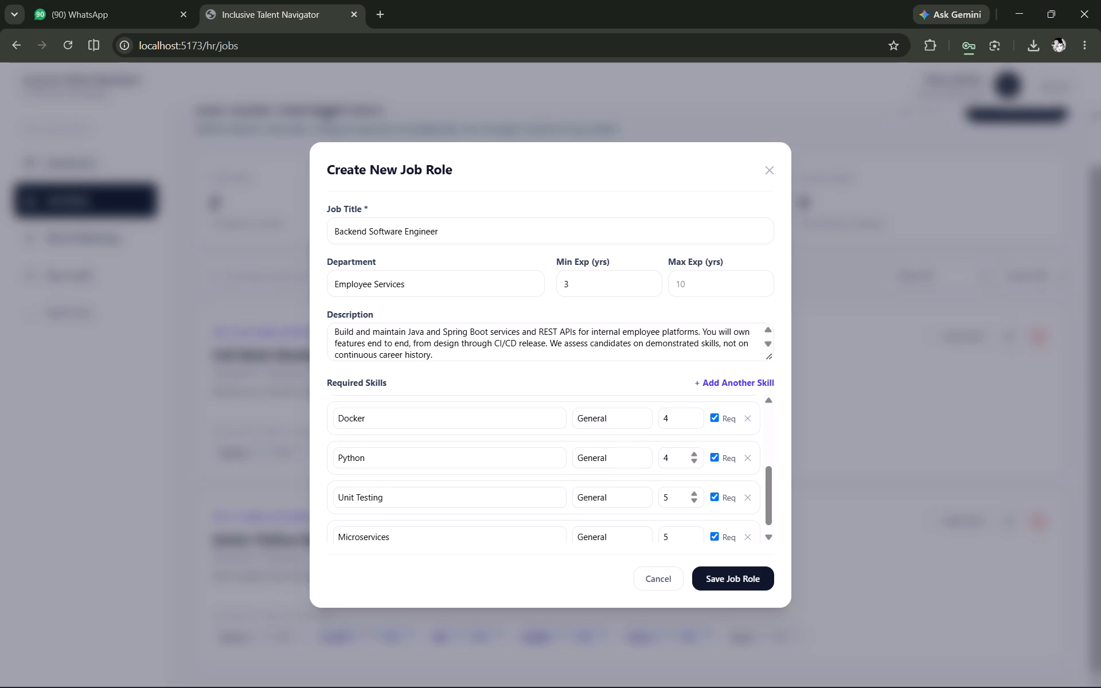
pyautogui.click(674, 498)
pyautogui.press('BackSpace')
pyautogui.press('2')
# Set the weight of the Microservices skill to 2.
pyautogui.scroll(-2, 569, 510)
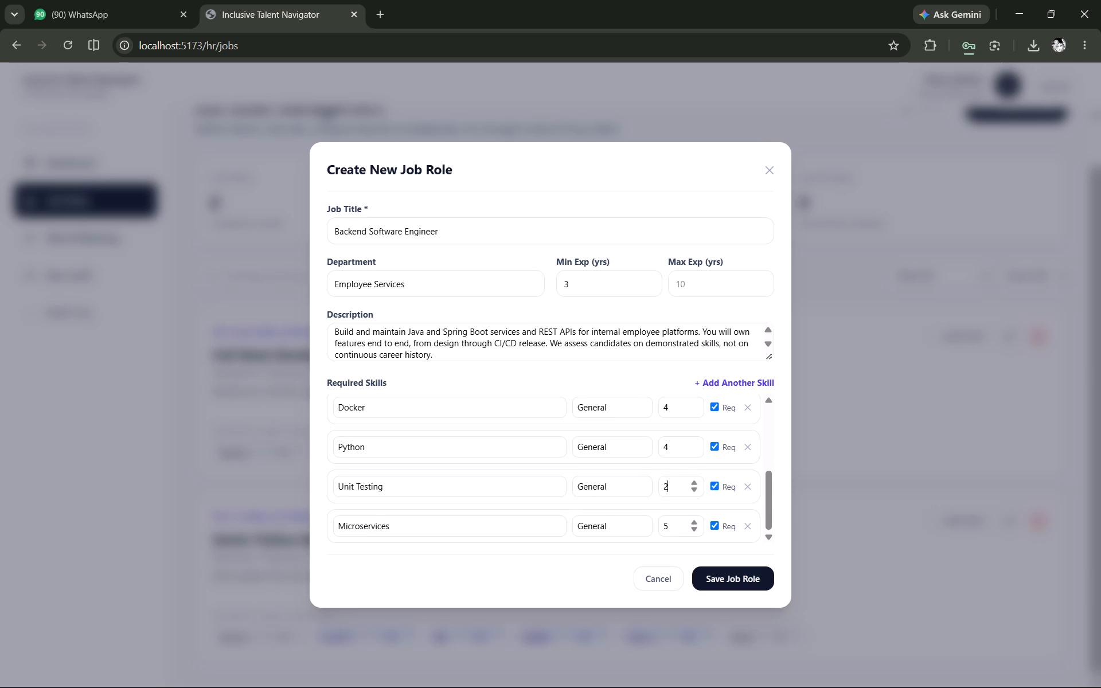
pyautogui.click(676, 527)
pyautogui.press('BackSpace')
pyautogui.press('2')
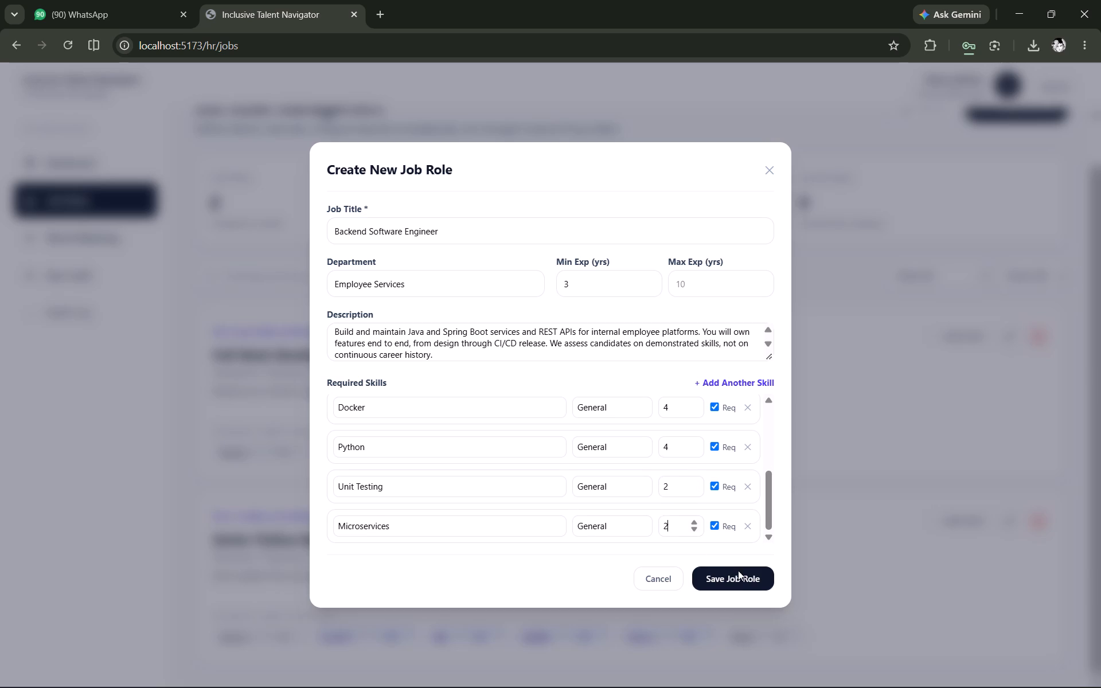
# Save the new Backend Software Engineer job role.
pyautogui.click(739, 581)
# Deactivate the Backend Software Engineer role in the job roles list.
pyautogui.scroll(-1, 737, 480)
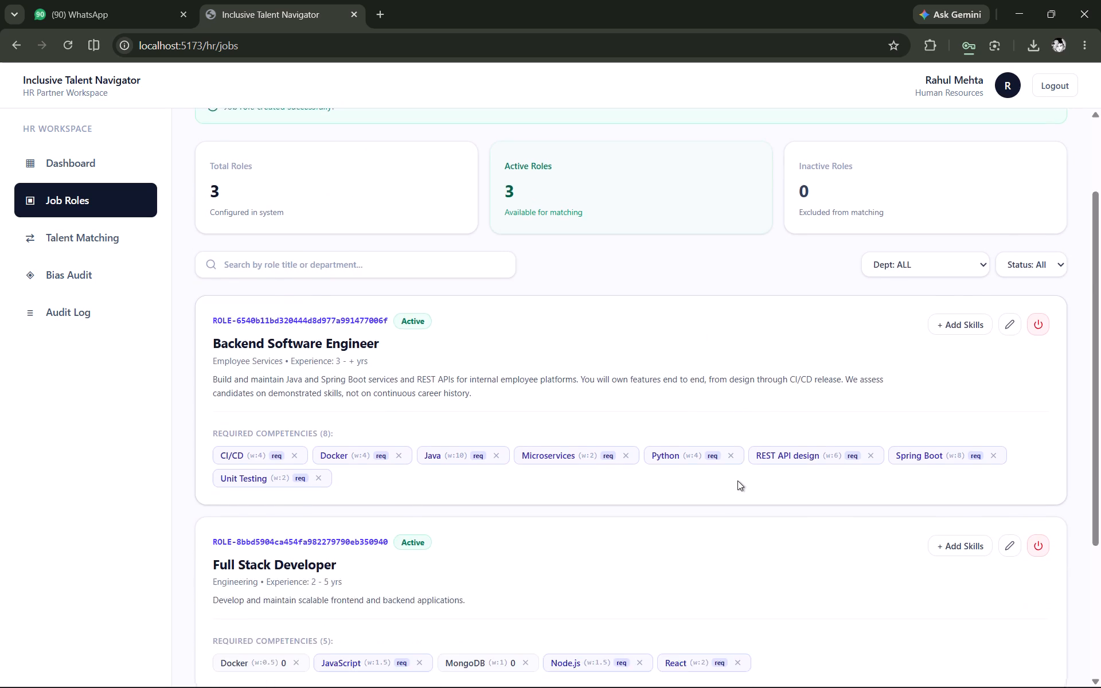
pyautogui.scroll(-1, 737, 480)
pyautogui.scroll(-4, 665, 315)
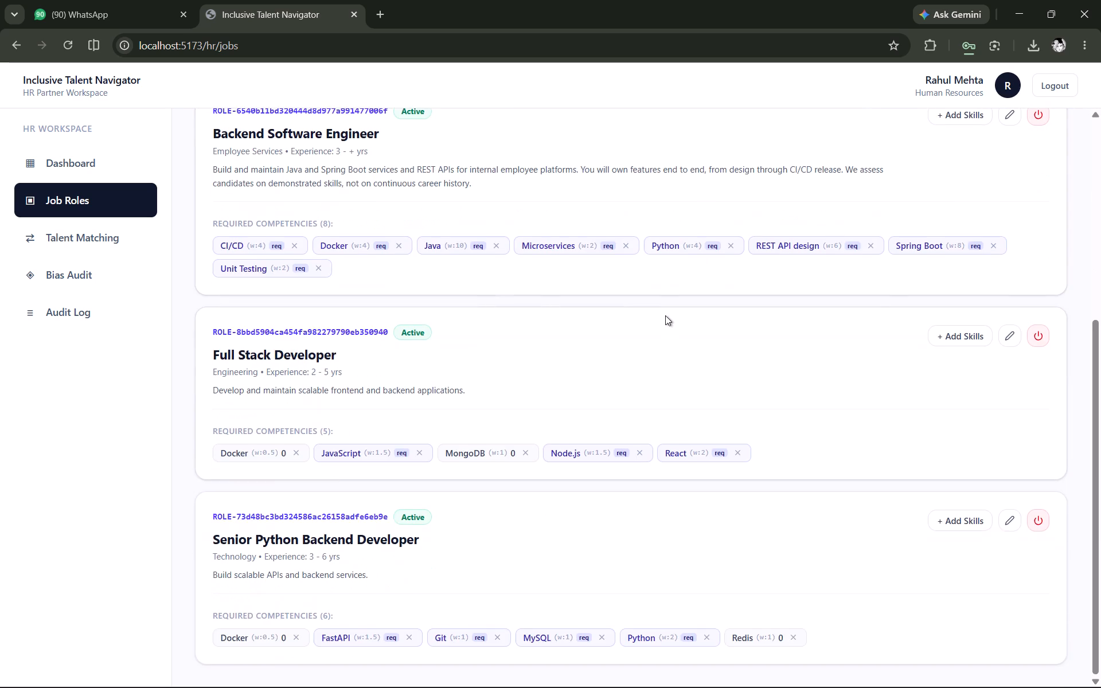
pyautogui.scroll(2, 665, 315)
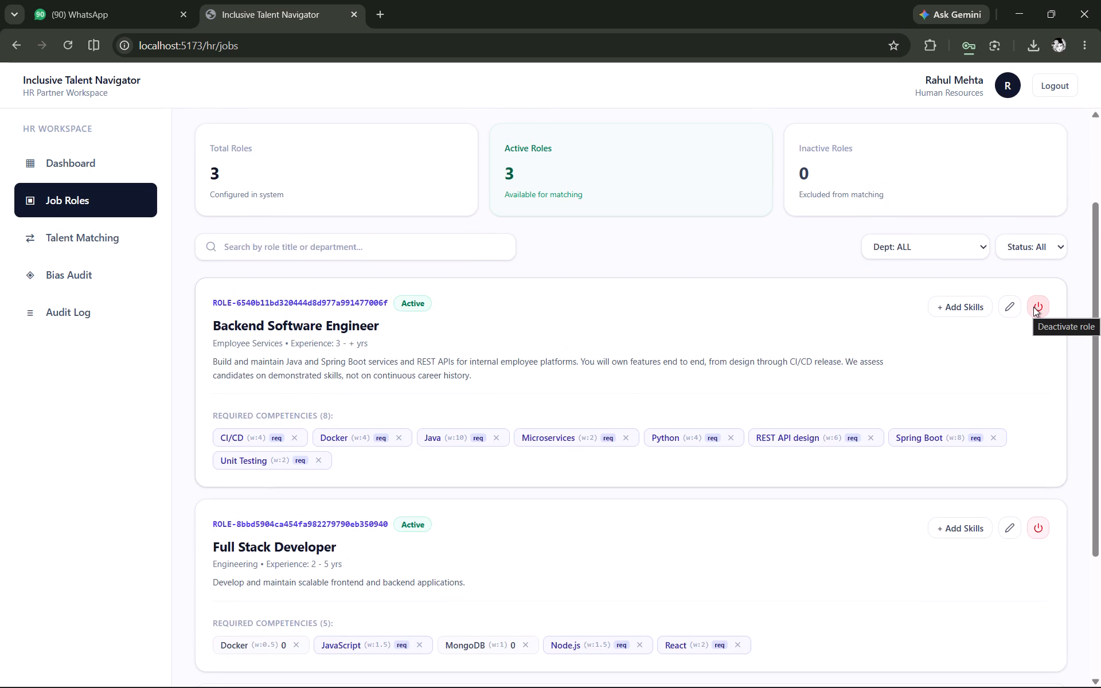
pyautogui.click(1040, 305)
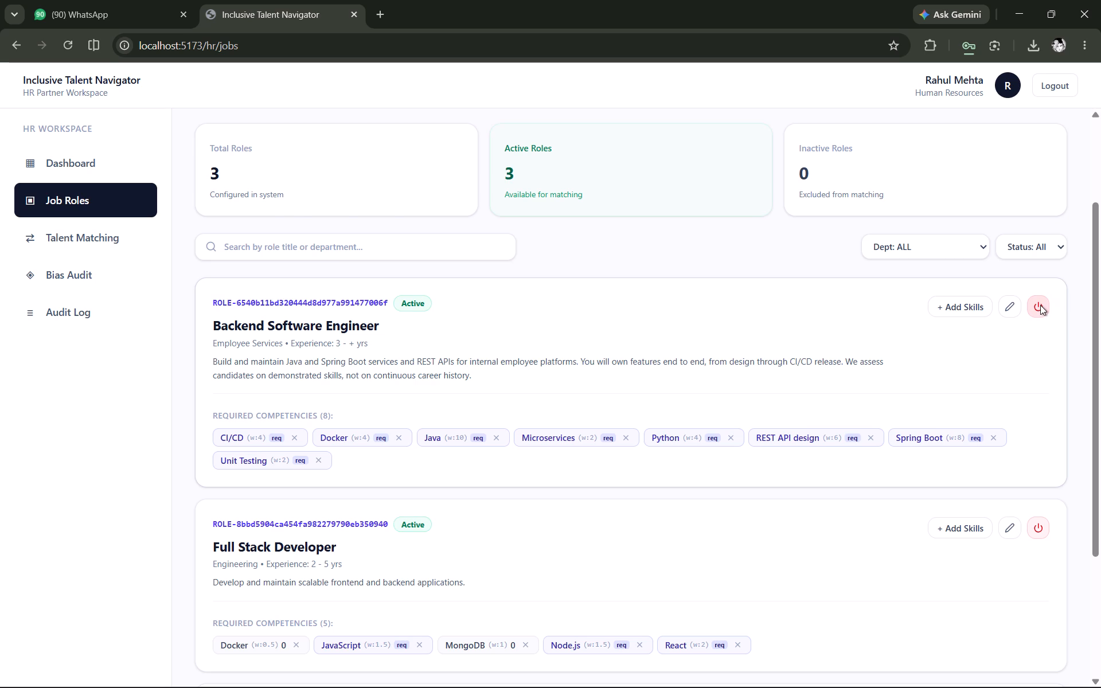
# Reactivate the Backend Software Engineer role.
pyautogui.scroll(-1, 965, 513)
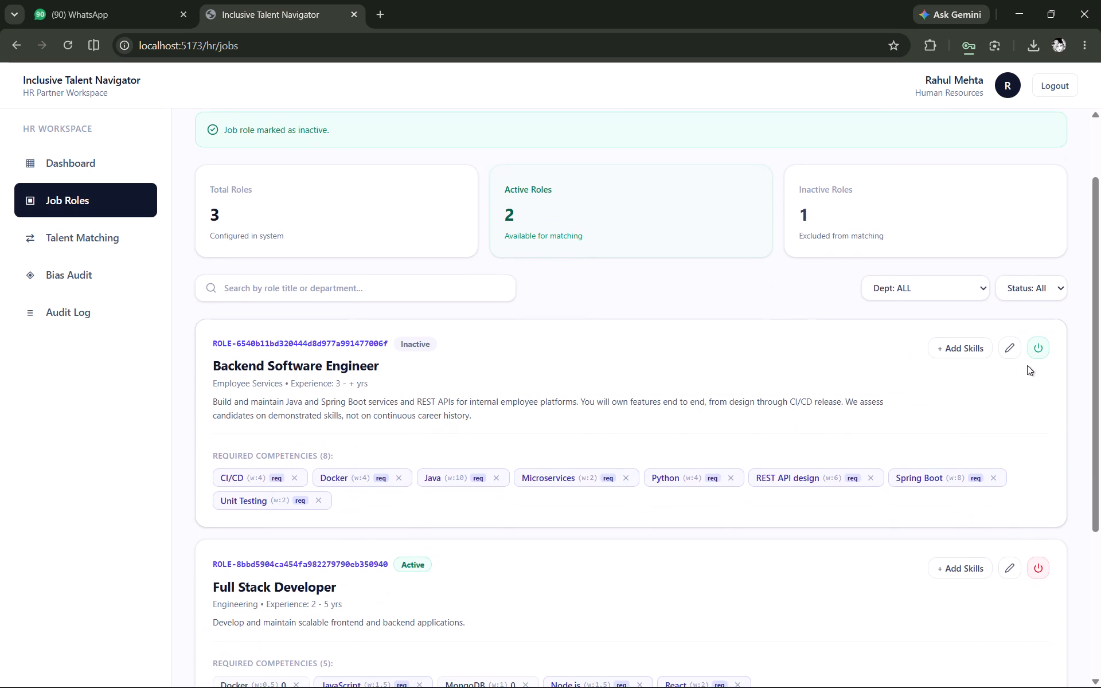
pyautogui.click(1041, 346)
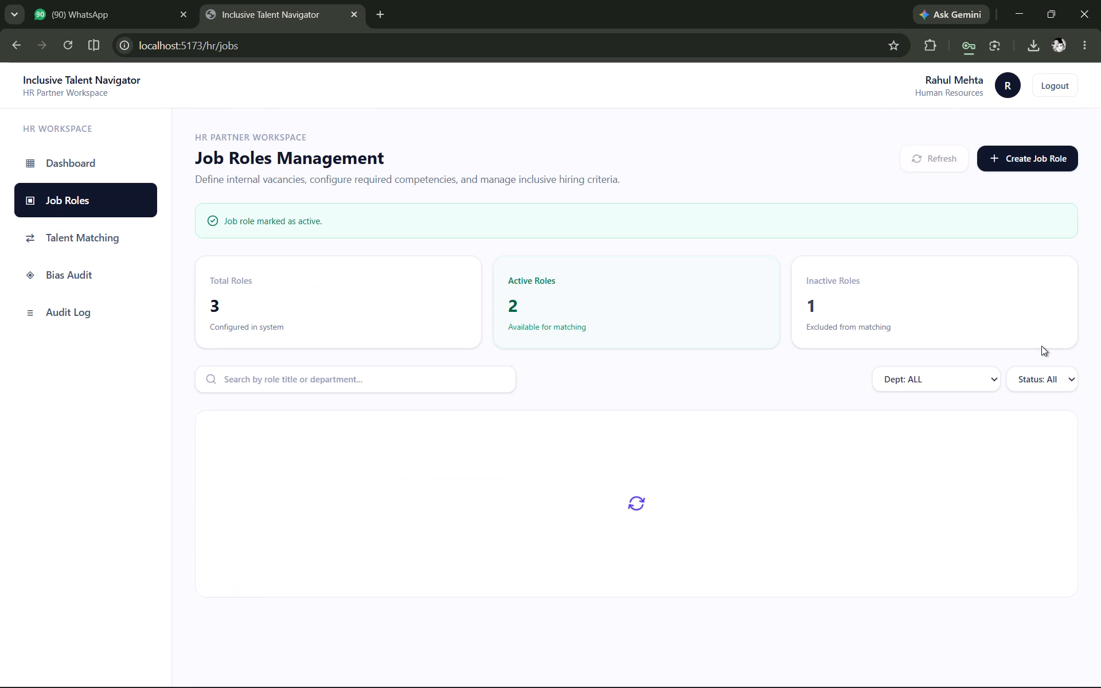
# Review the configured job roles and their required competencies.
pyautogui.scroll(-2, 829, 483)
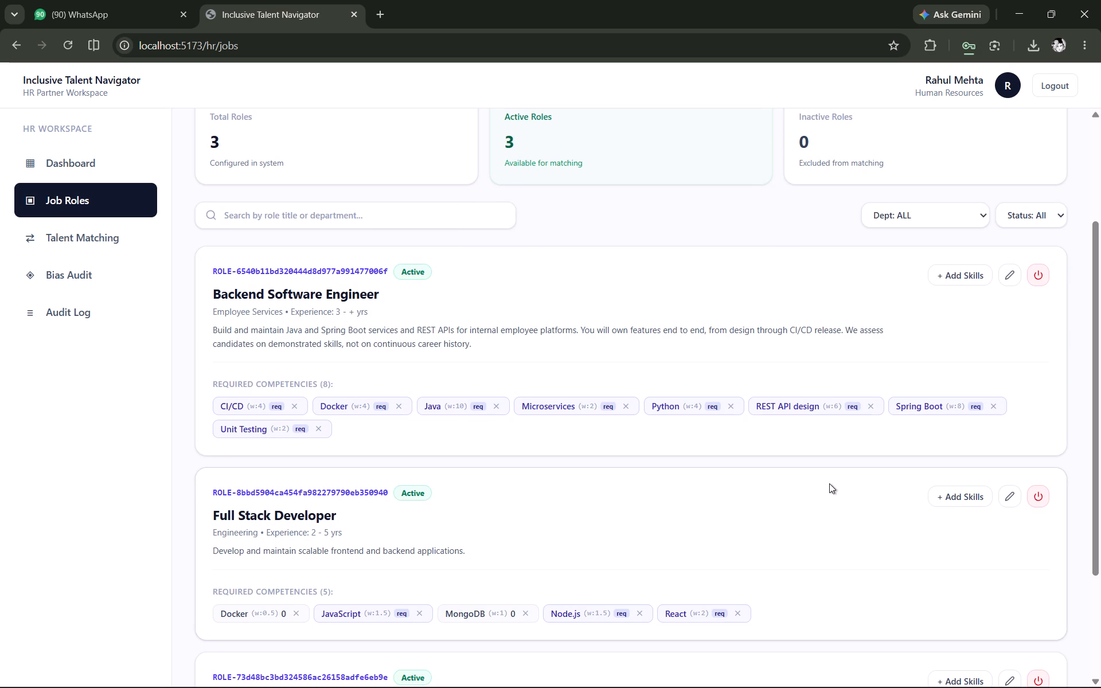
pyautogui.scroll(-4, 829, 483)
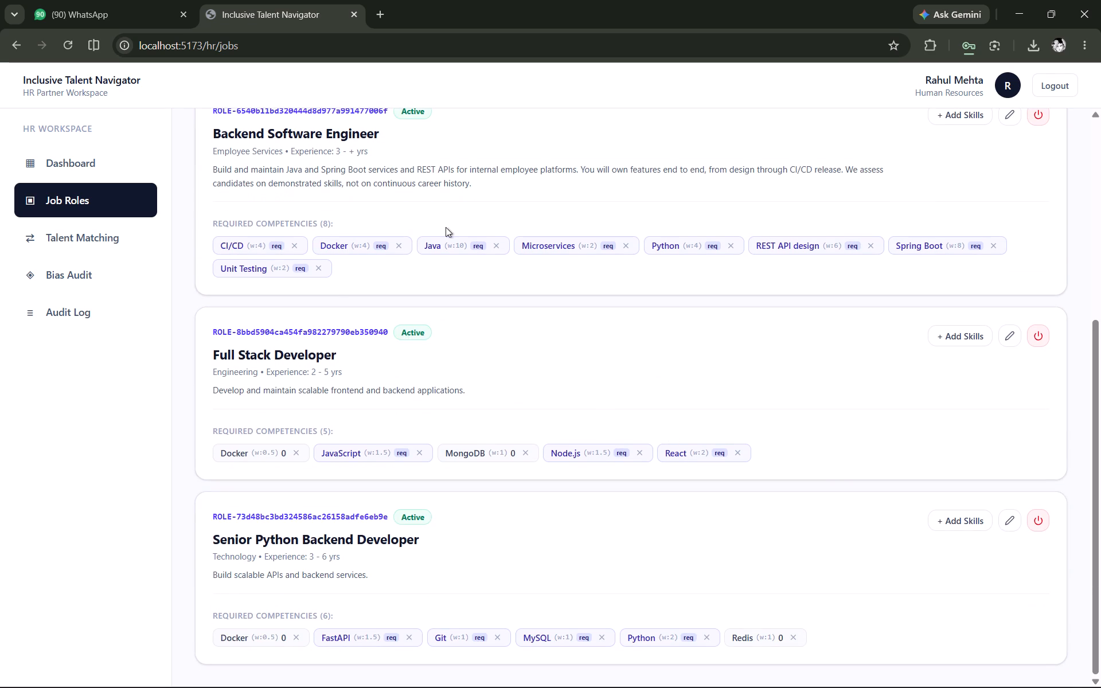
pyautogui.scroll(2, 446, 227)
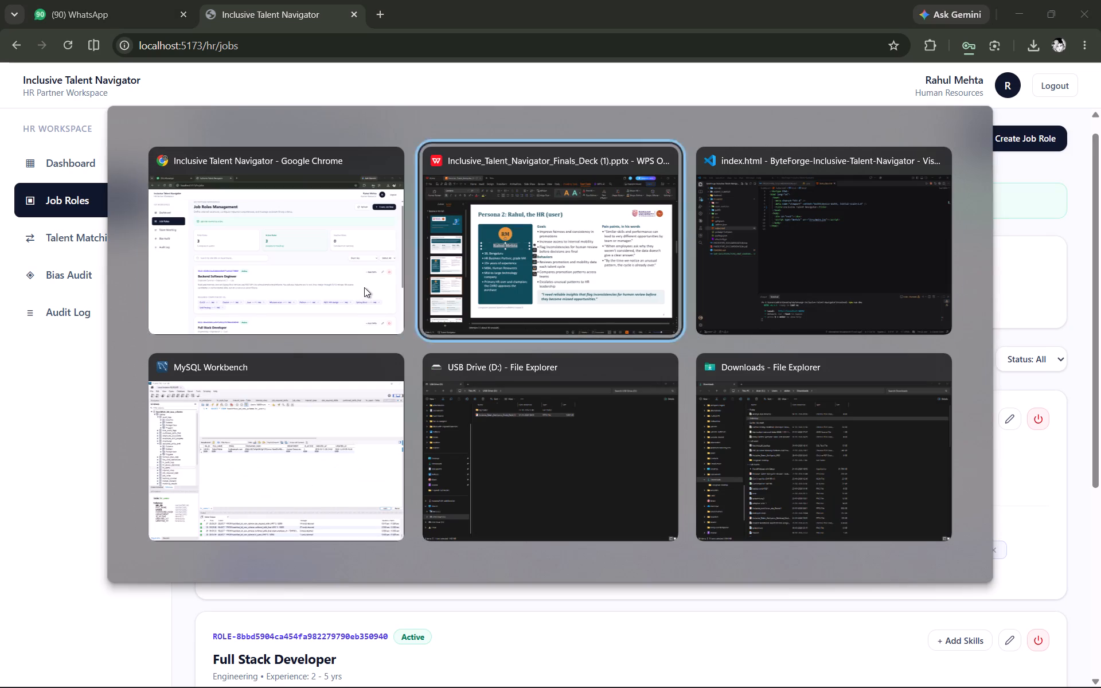
pyautogui.scroll(-5, 413, 392)
pyautogui.scroll(5, 413, 392)
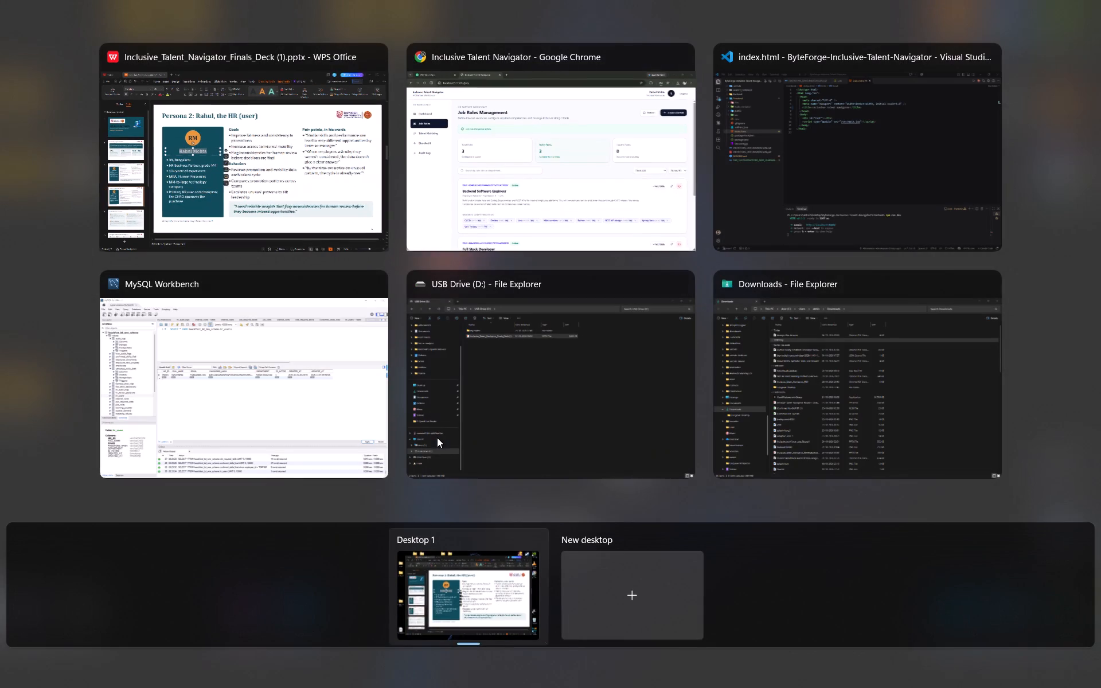
# Switch to the Inclusive Talent Navigator finals deck in WPS Office and view slide 8 on implementable SAP tools.
pyautogui.click(250, 188)
pyautogui.scroll(-3, 69, 525)
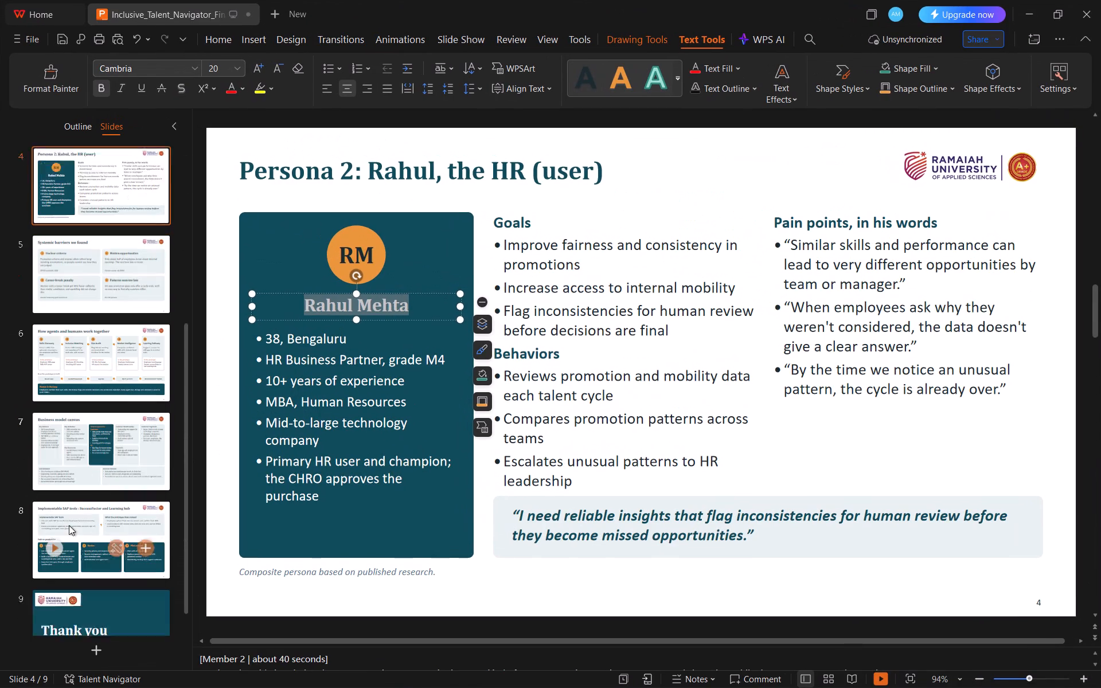
pyautogui.scroll(-6, 69, 525)
pyautogui.click(108, 506)
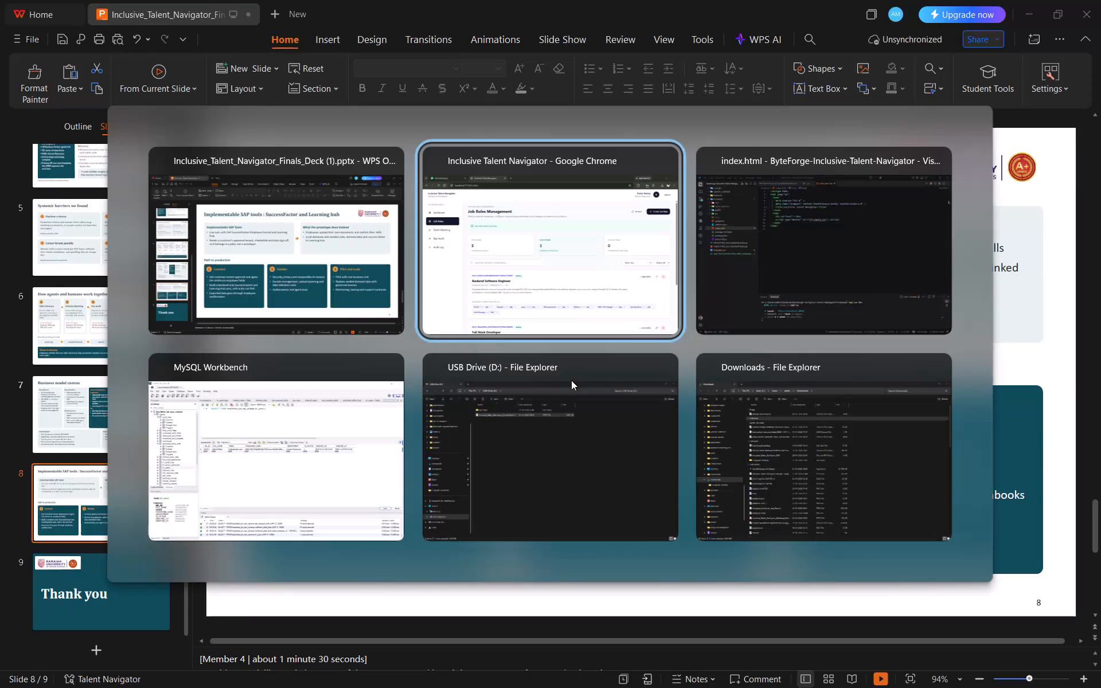
# Switch back to Chrome and view the HR workspace's Talent Matching page.
pyautogui.scroll(-6, 491, 412)
pyautogui.scroll(3, 491, 412)
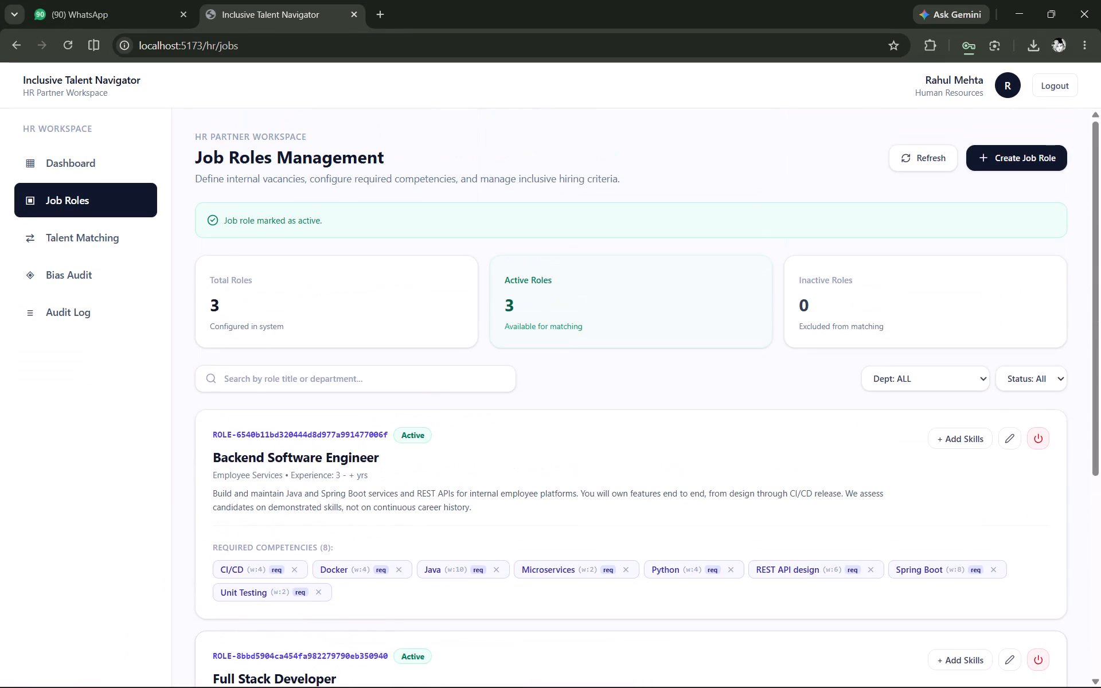
pyautogui.click(95, 263)
pyautogui.click(106, 243)
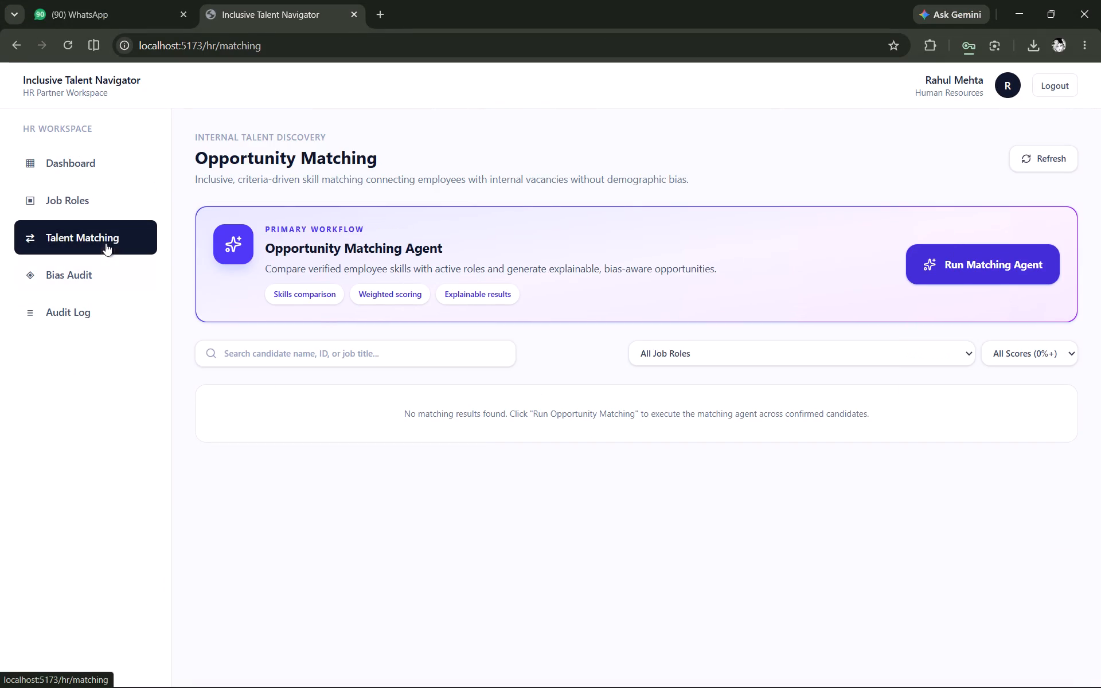
# Examine the HR audit log entries for job role changes, matching decisions and bias audit reviews.
pyautogui.click(90, 311)
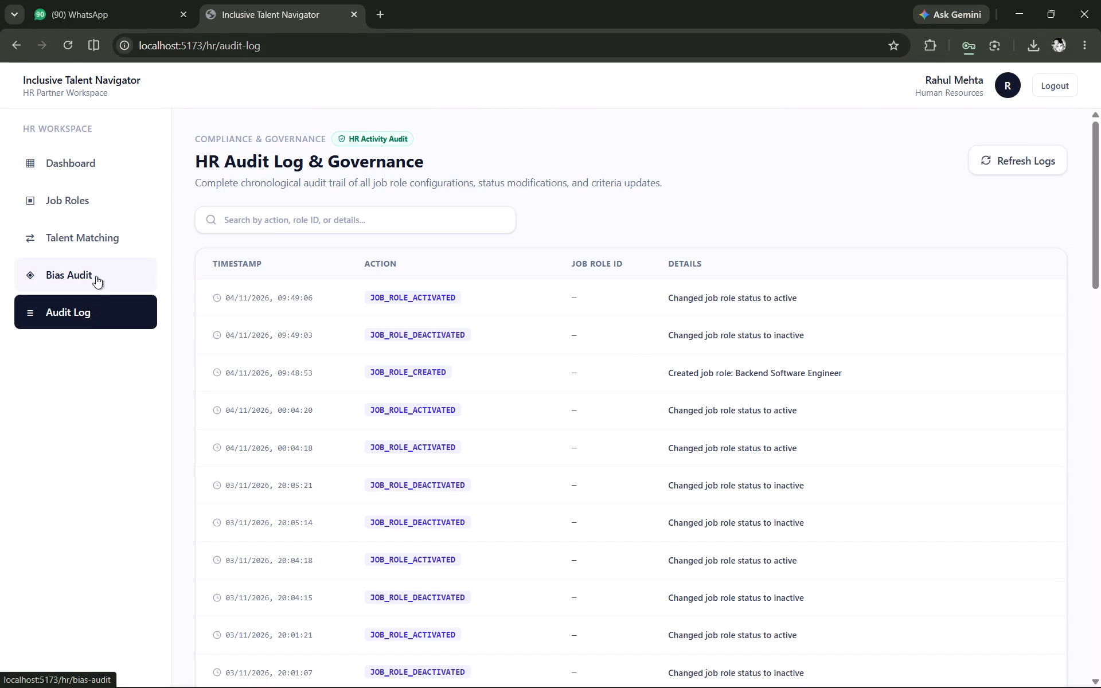
pyautogui.scroll(-1, 97, 270)
pyautogui.scroll(-3, 267, 402)
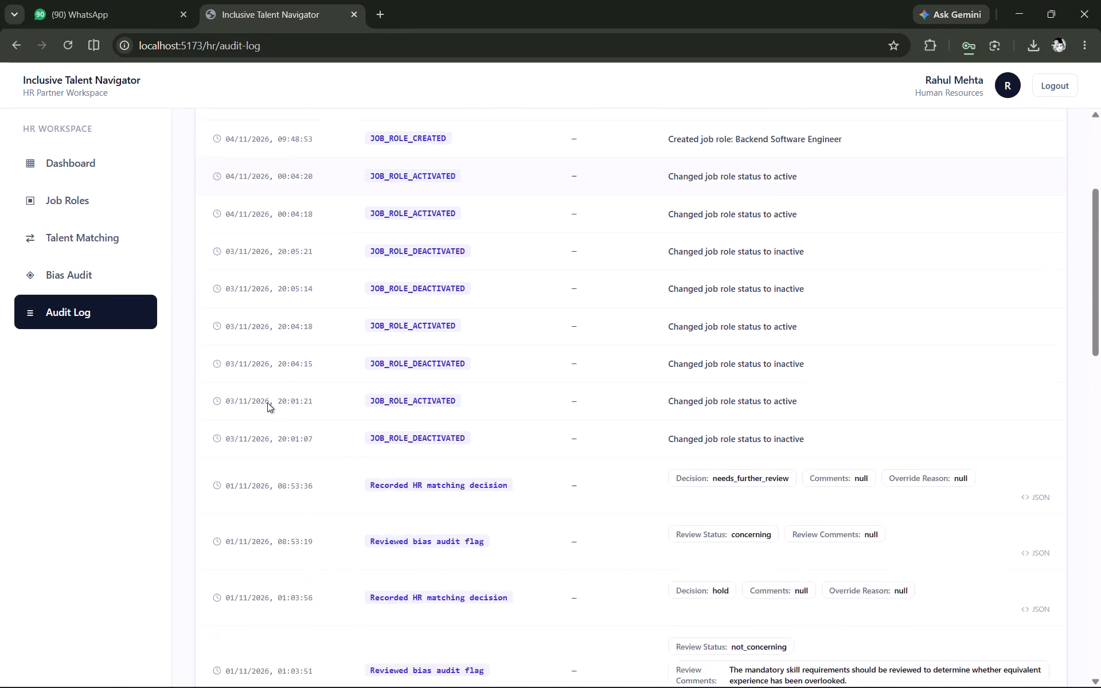
pyautogui.scroll(-8, 267, 402)
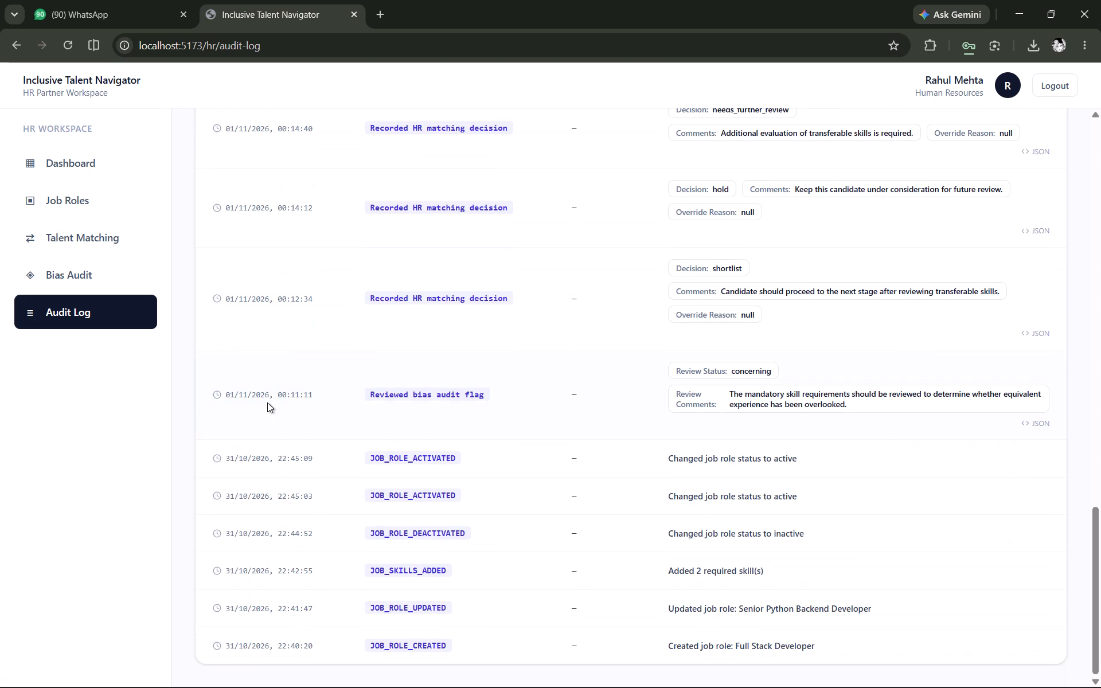
pyautogui.scroll(-1, 267, 402)
pyautogui.scroll(10, 267, 402)
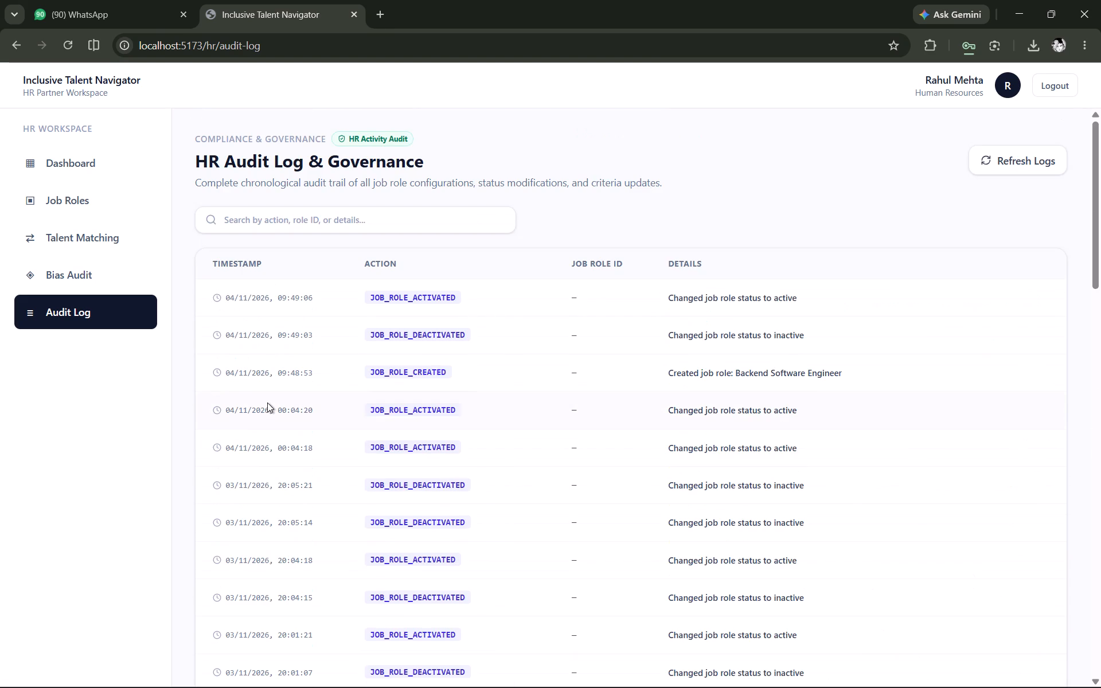
pyautogui.scroll(1, 282, 352)
# View the HR workspace dashboard statistics.
pyautogui.click(80, 167)
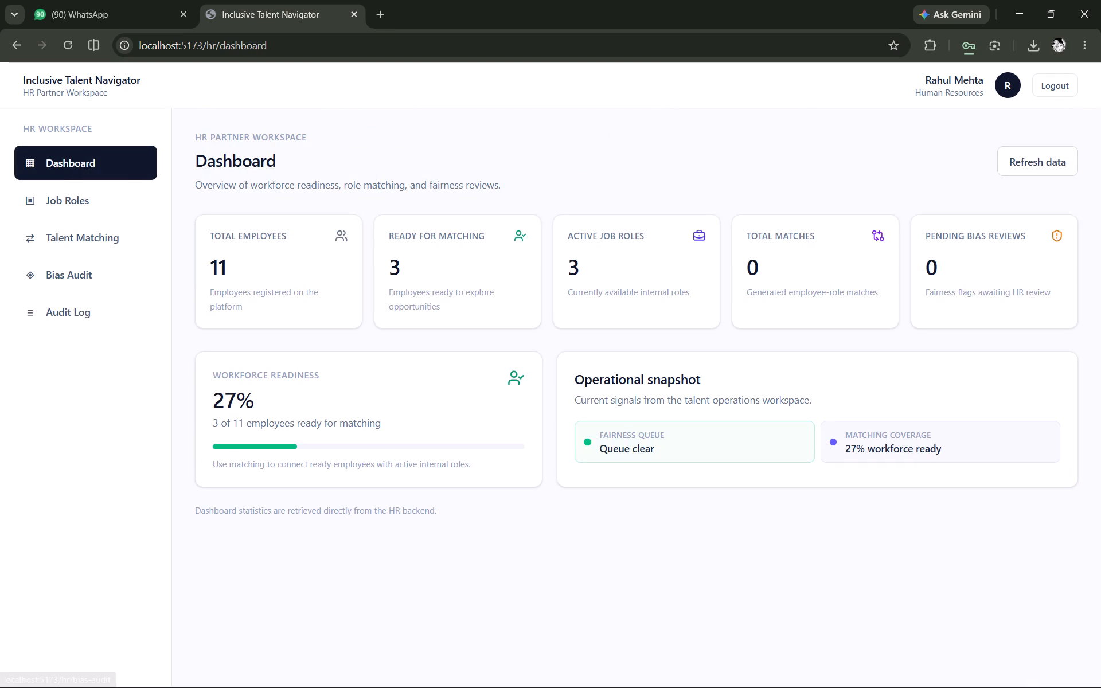
pyautogui.scroll(1, 364, 363)
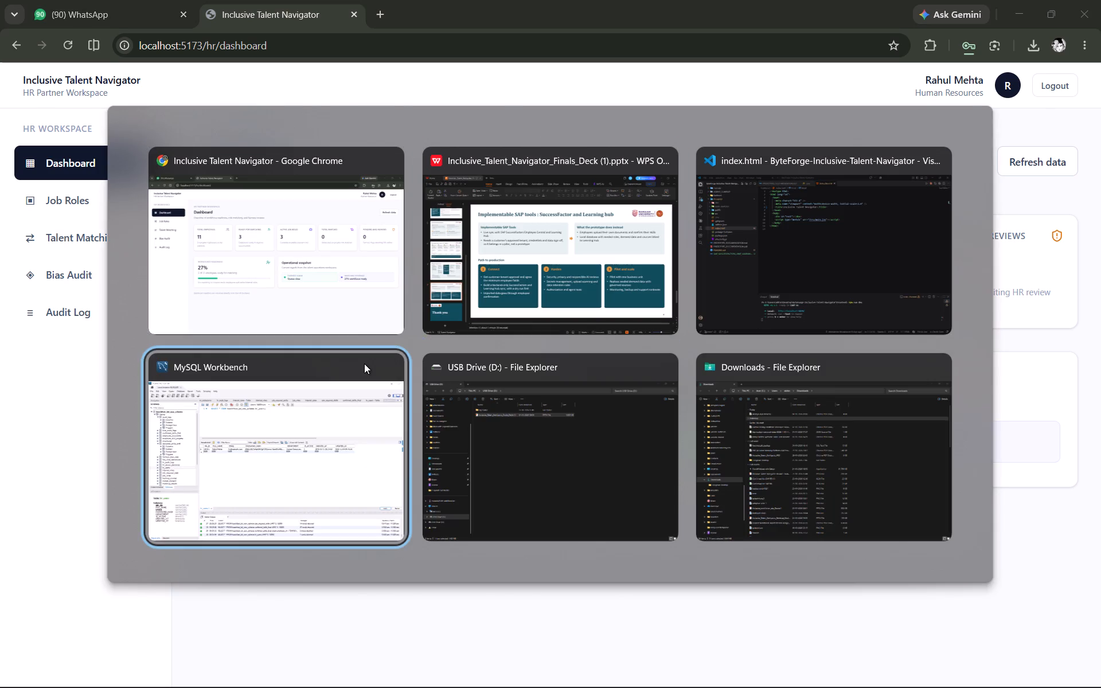
# Switch to MySQL Workbench and display the rows of the employees table in haackfest_bd_new_scheme.
pyautogui.scroll(3, 63, 210)
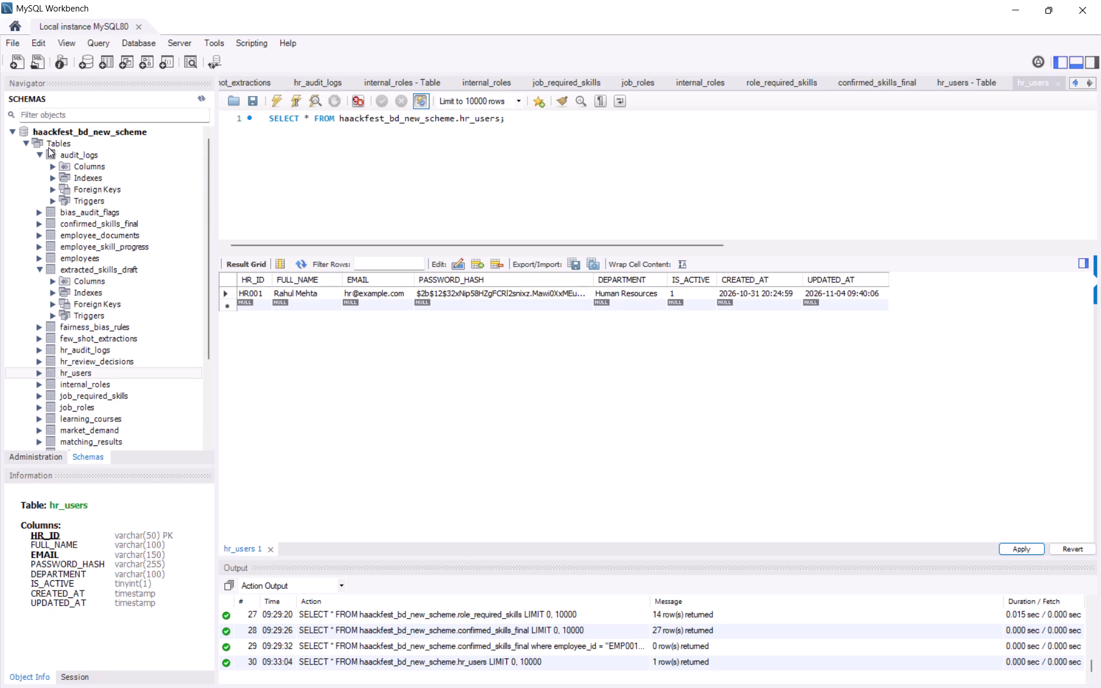
pyautogui.click(99, 255)
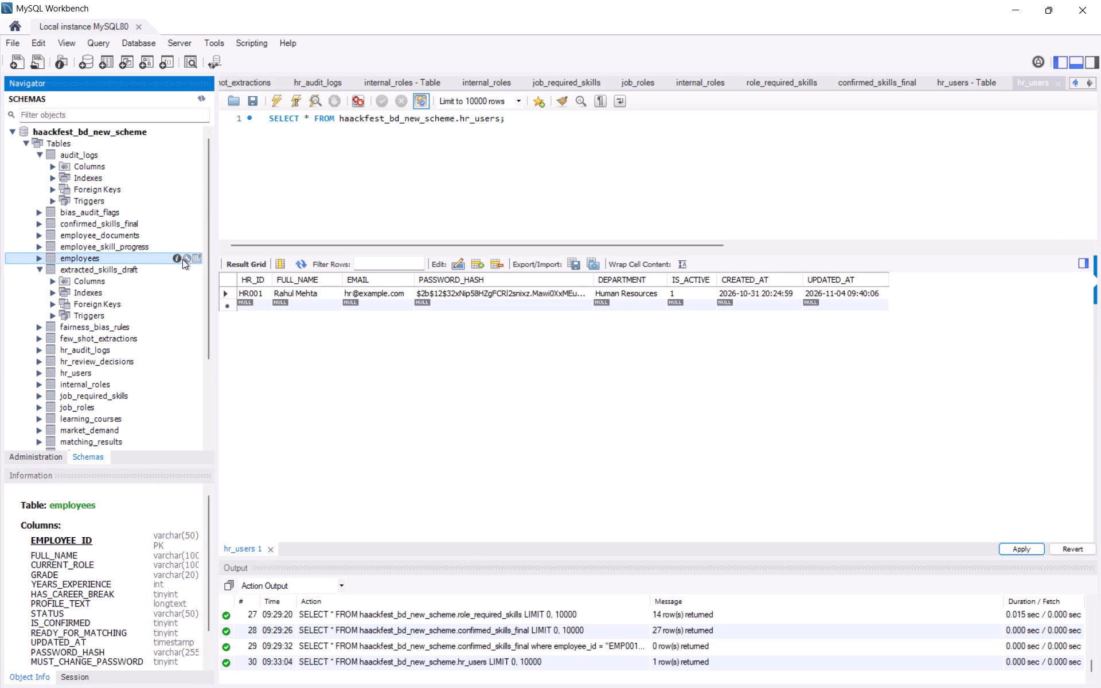
pyautogui.click(195, 258)
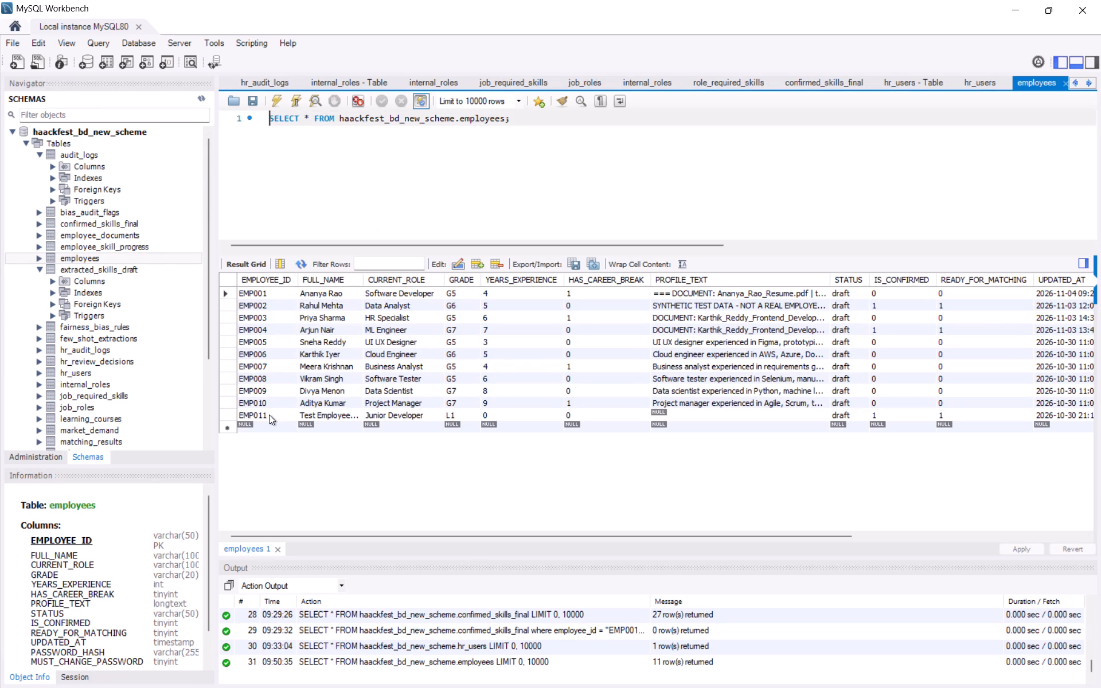
# Delete the EMP011 test employee row from the employees table and apply the change to the database.
pyautogui.rightClick(262, 415)
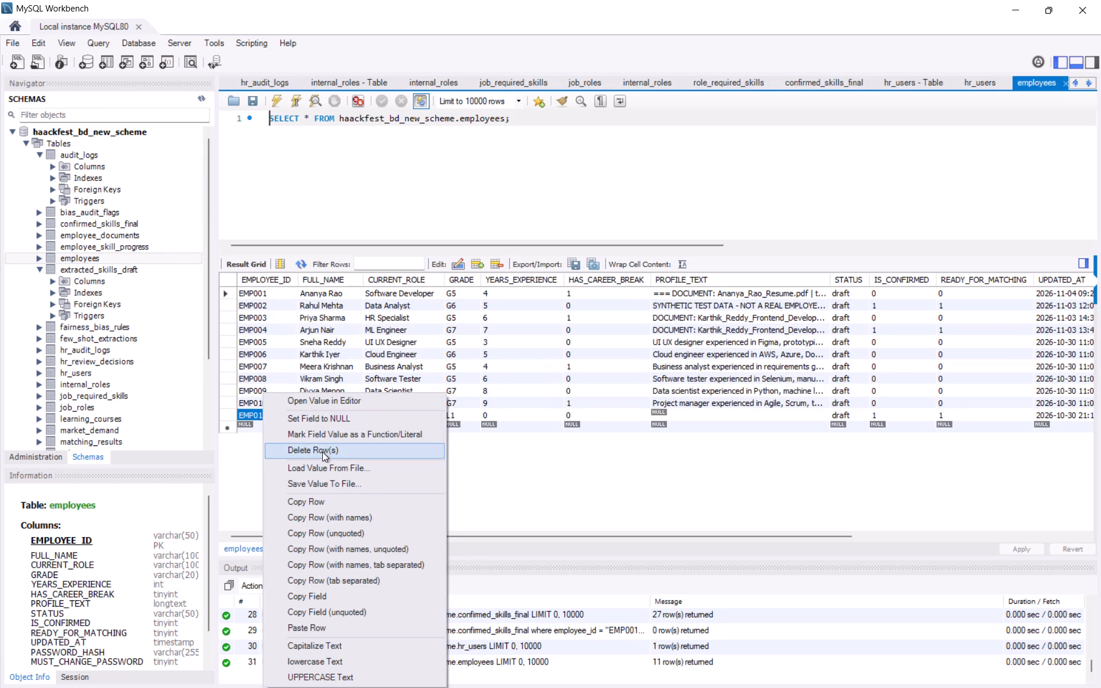
pyautogui.click(324, 454)
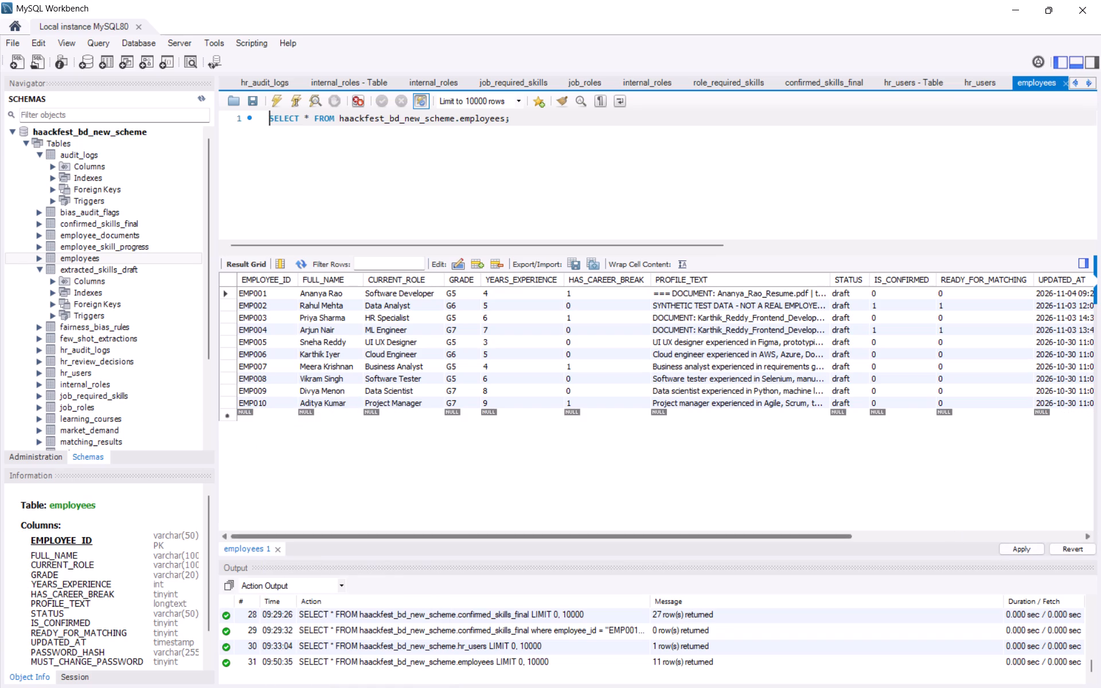
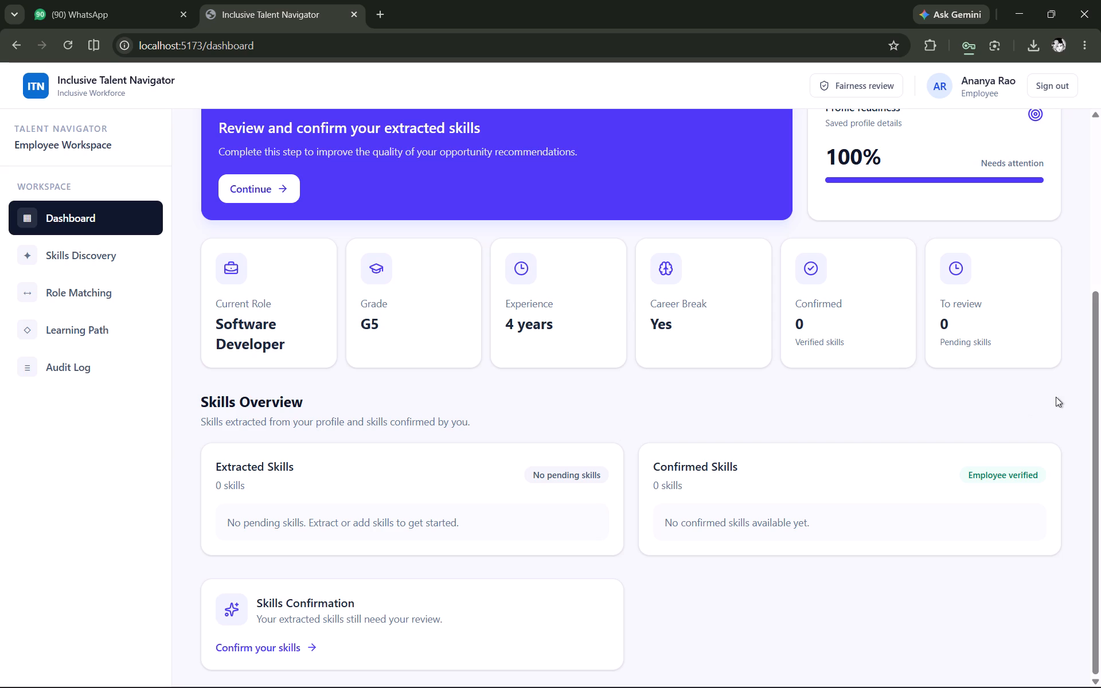
# Review the employee dashboard's welcome banner, profile readiness, profile cards and Skills Overview.
pyautogui.scroll(-4, 1056, 397)
pyautogui.scroll(6, 185, 335)
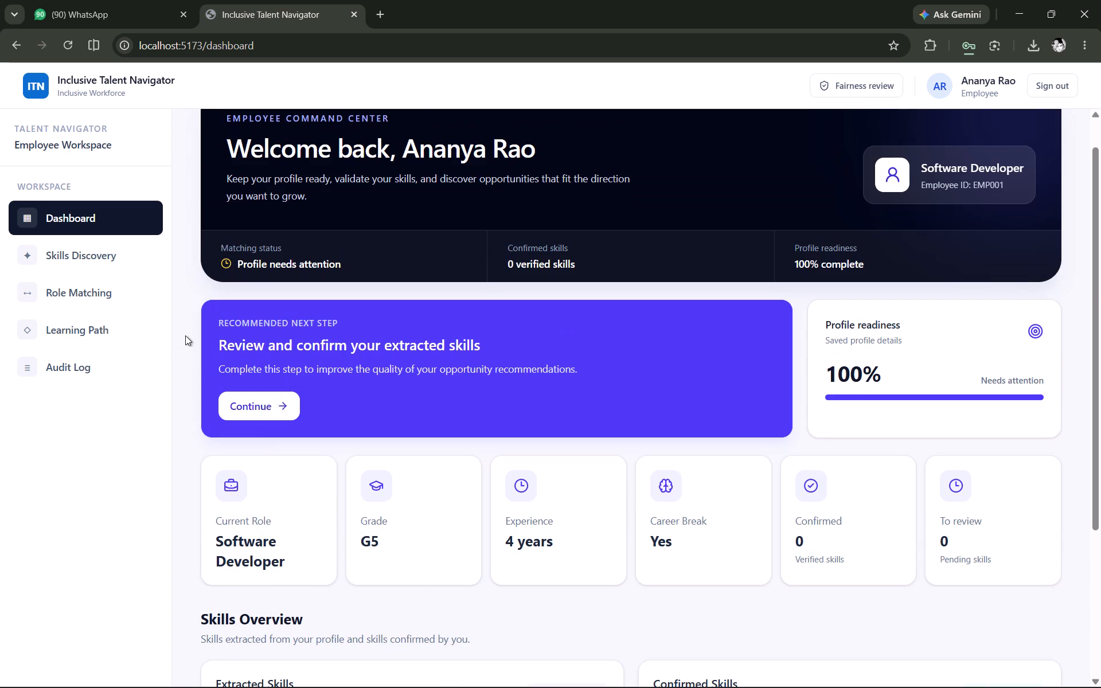
pyautogui.scroll(-5, 185, 335)
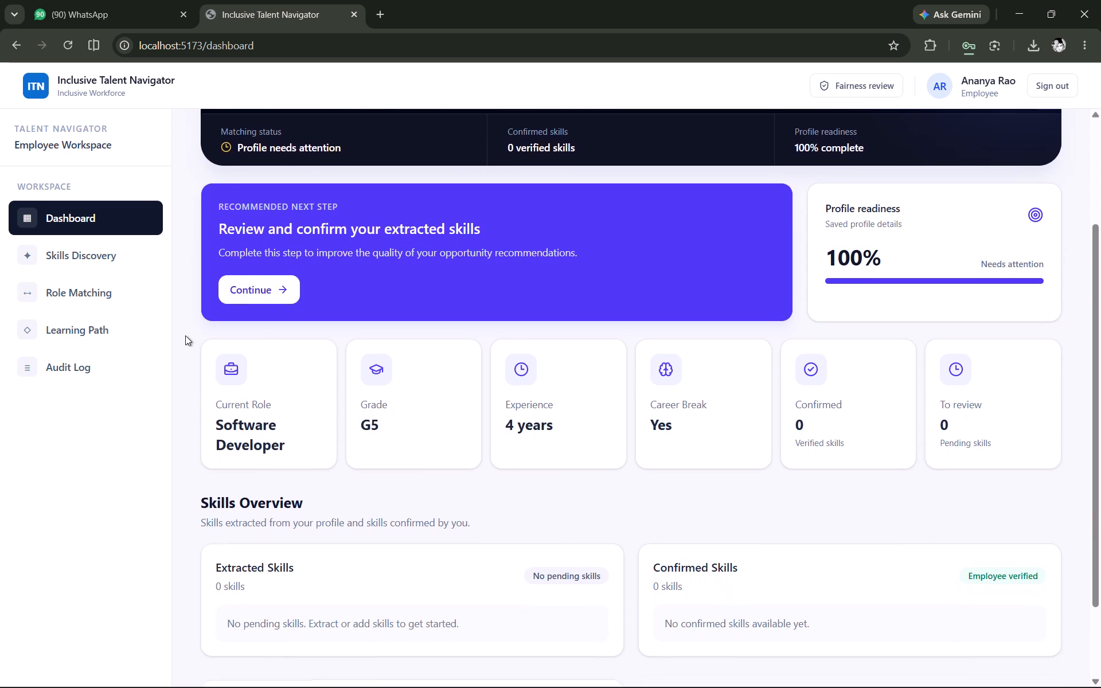
pyautogui.scroll(-2, 185, 335)
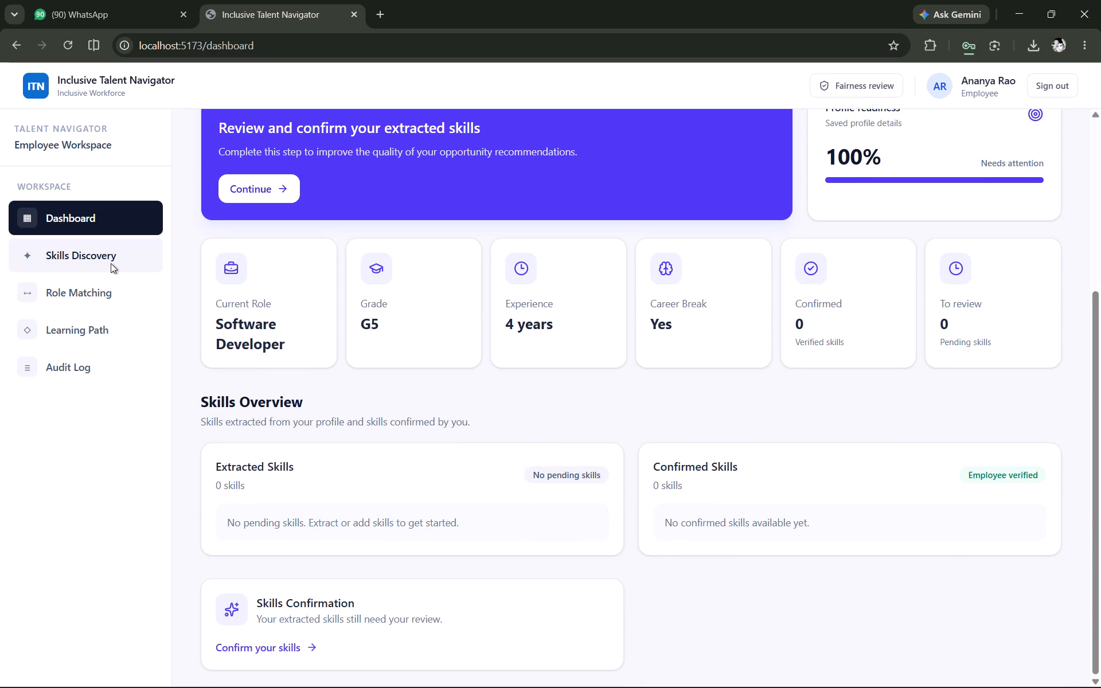
# Examine the Skills Discovery page, including profile documents, the extraction agent, manual skill entry and confirmed skills.
pyautogui.click(111, 263)
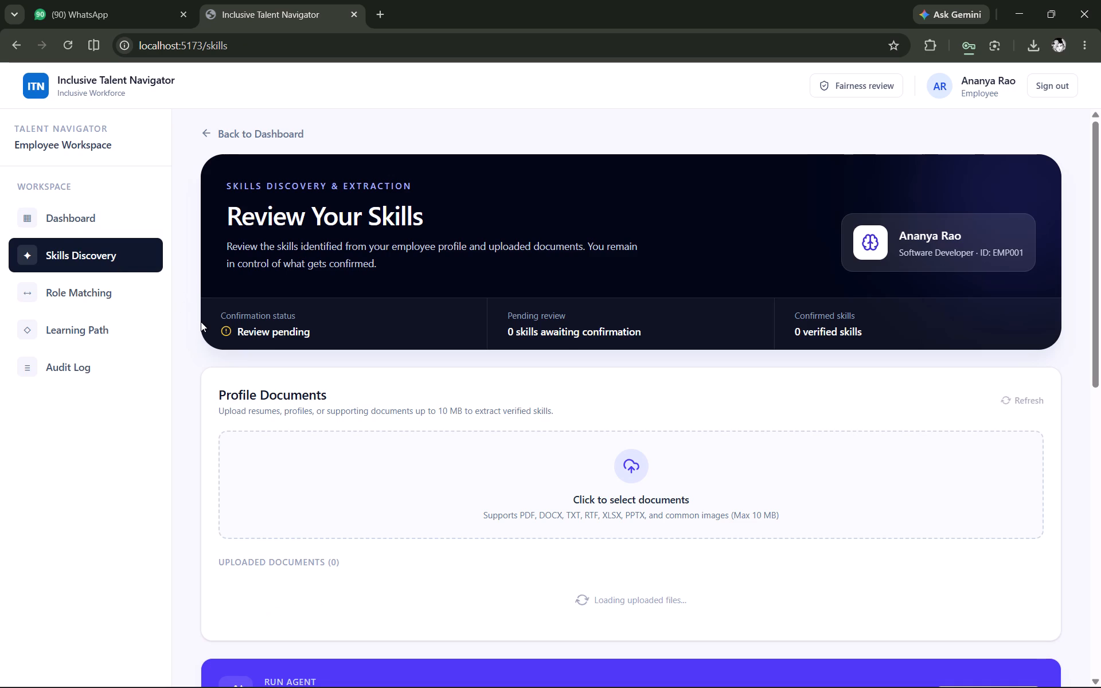
pyautogui.scroll(-4, 201, 322)
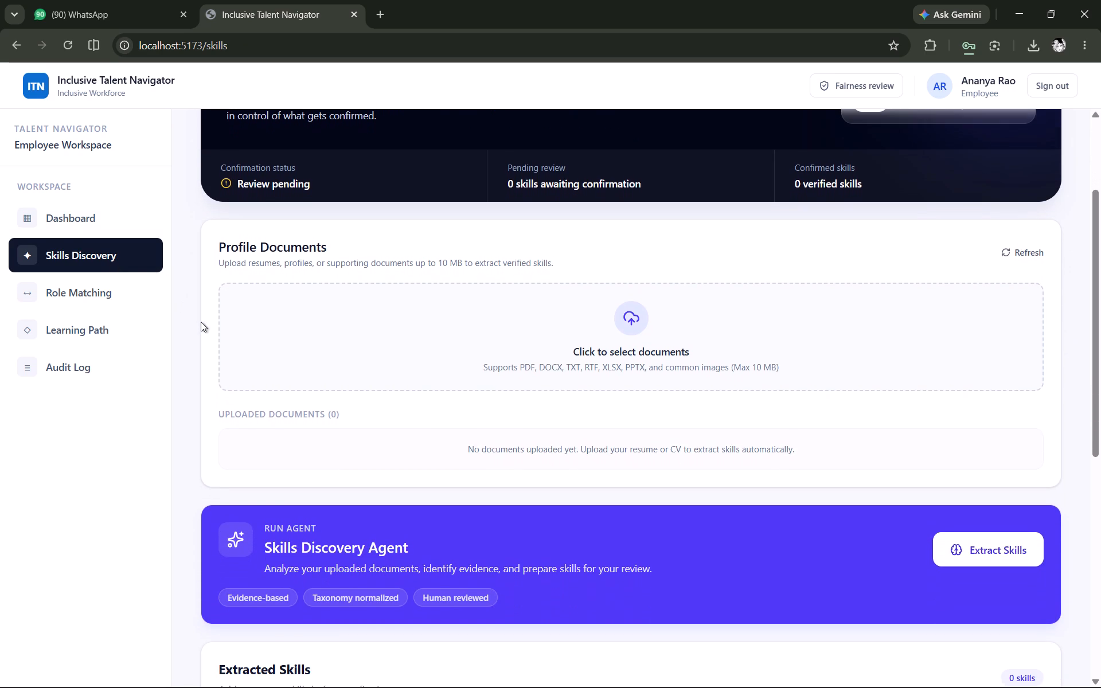
pyautogui.scroll(-10, 201, 322)
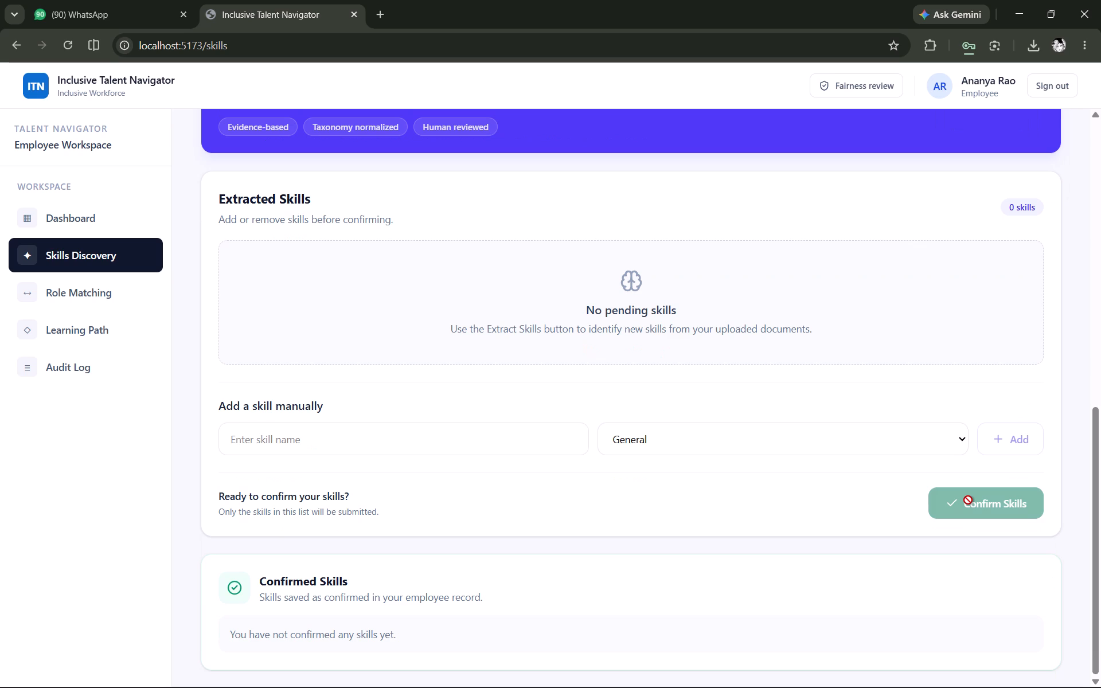
pyautogui.scroll(-1, 968, 500)
# Check the Role Matching page's skill confirmation section against the extracted skills section of Skills Discovery.
pyautogui.click(79, 287)
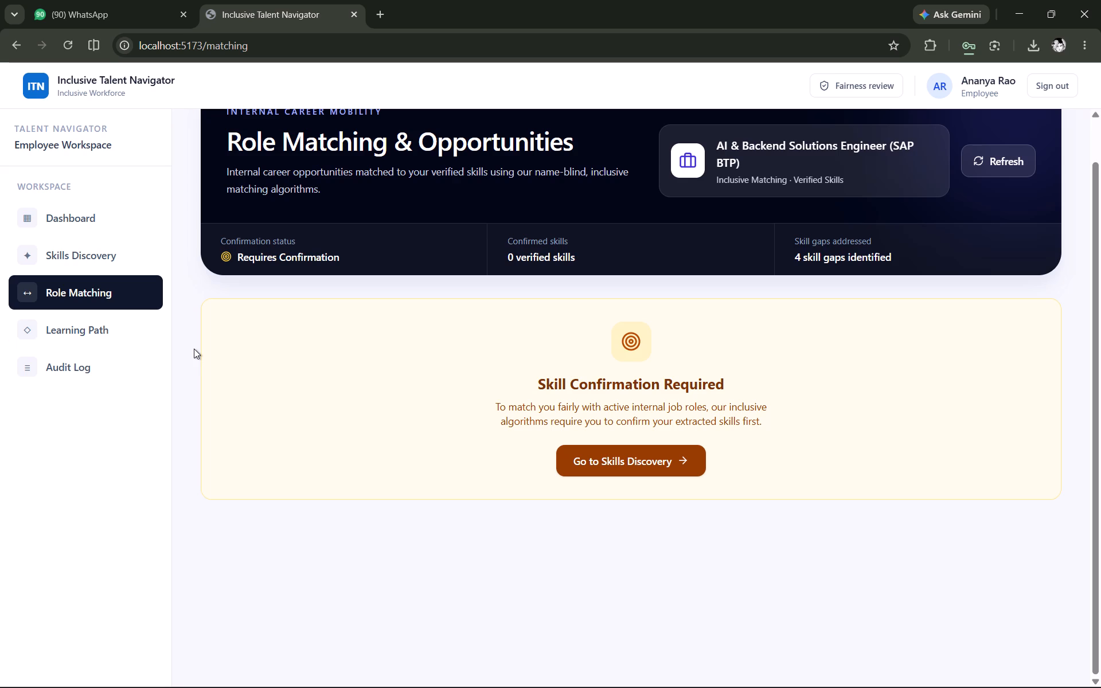
pyautogui.click(75, 257)
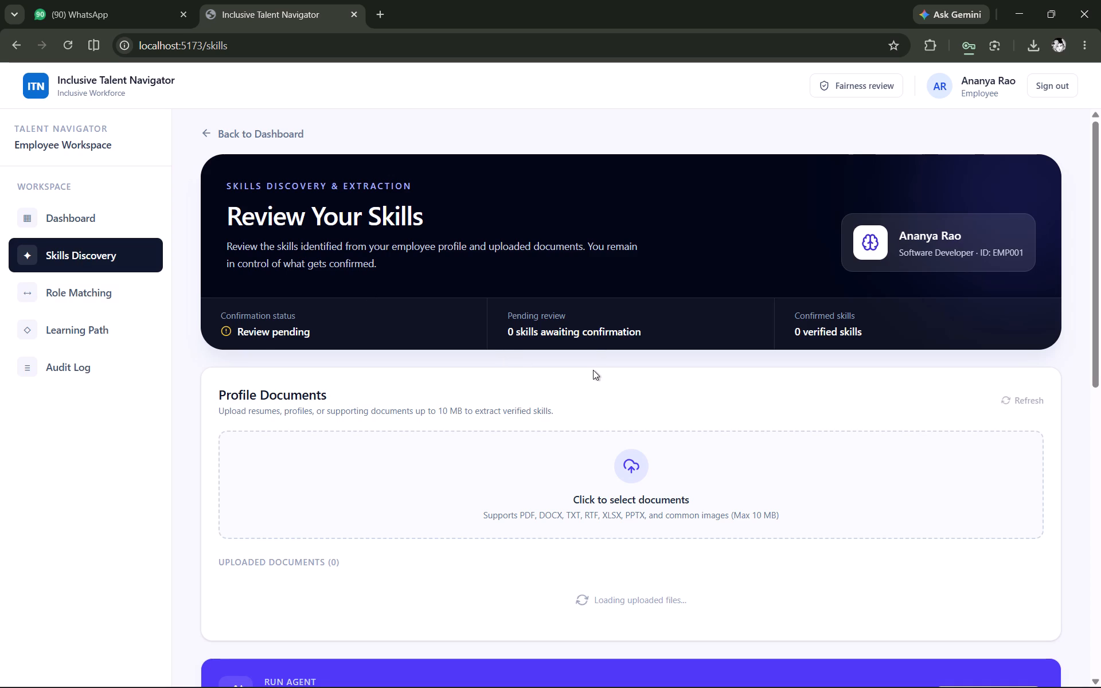
pyautogui.scroll(-4, 593, 370)
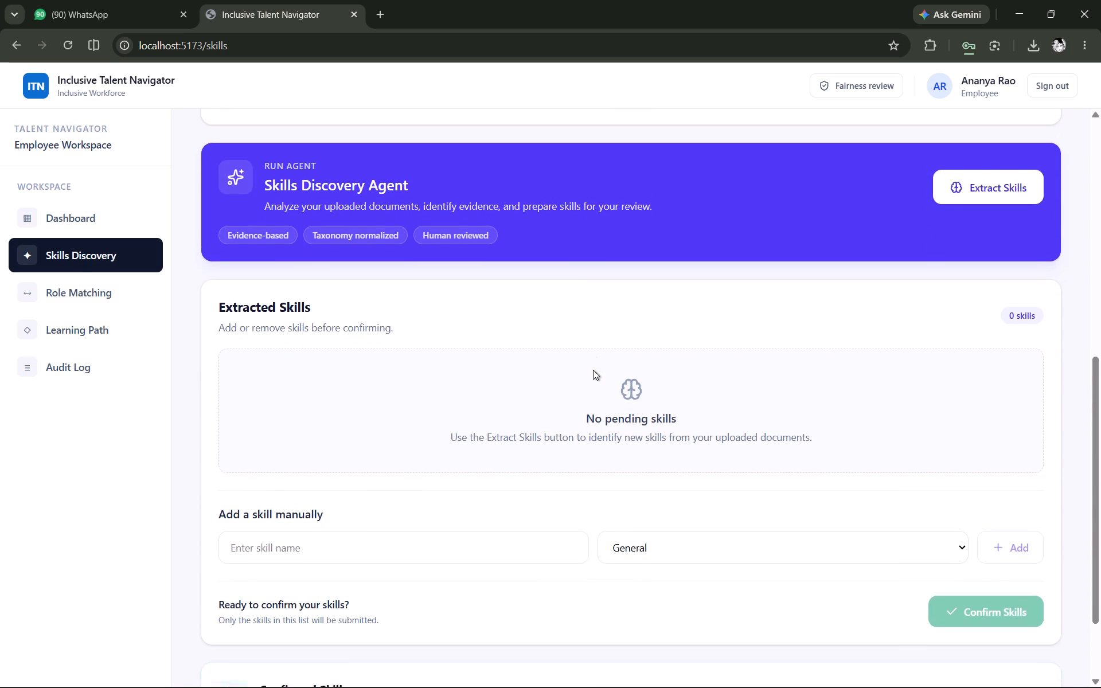
pyautogui.scroll(-1, 593, 370)
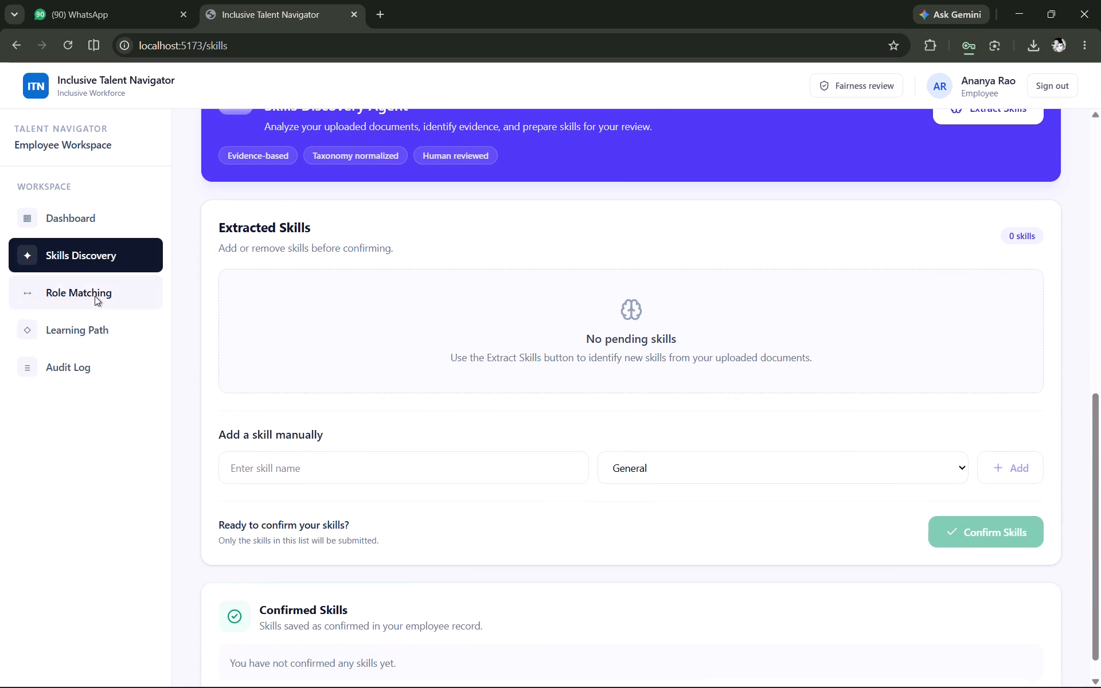
pyautogui.click(95, 296)
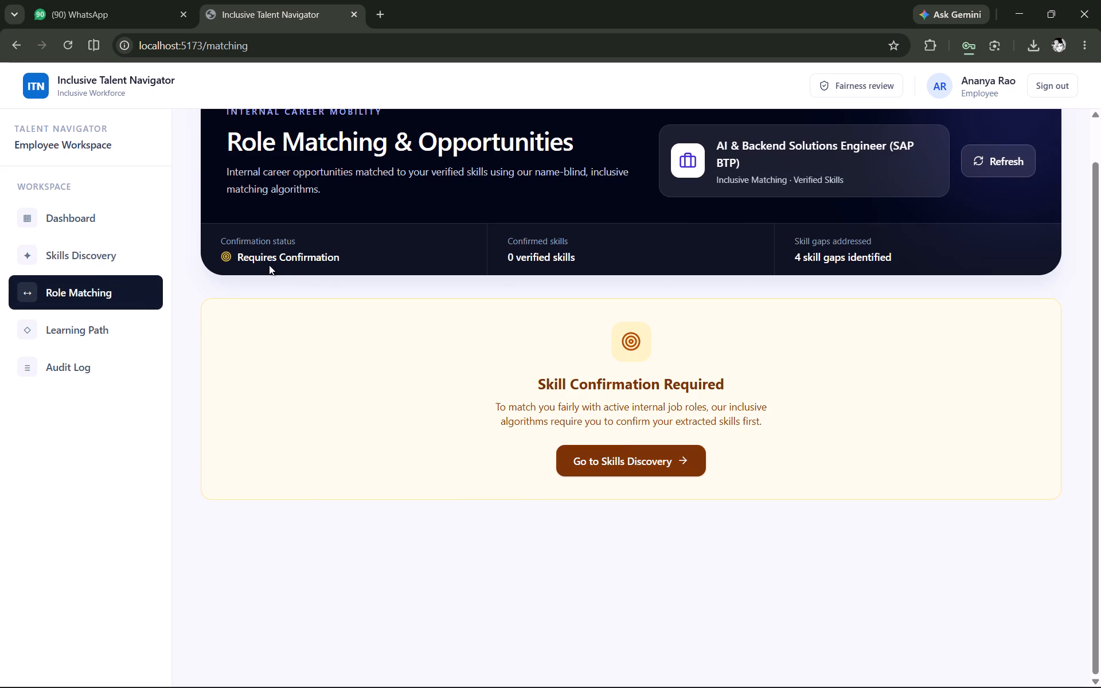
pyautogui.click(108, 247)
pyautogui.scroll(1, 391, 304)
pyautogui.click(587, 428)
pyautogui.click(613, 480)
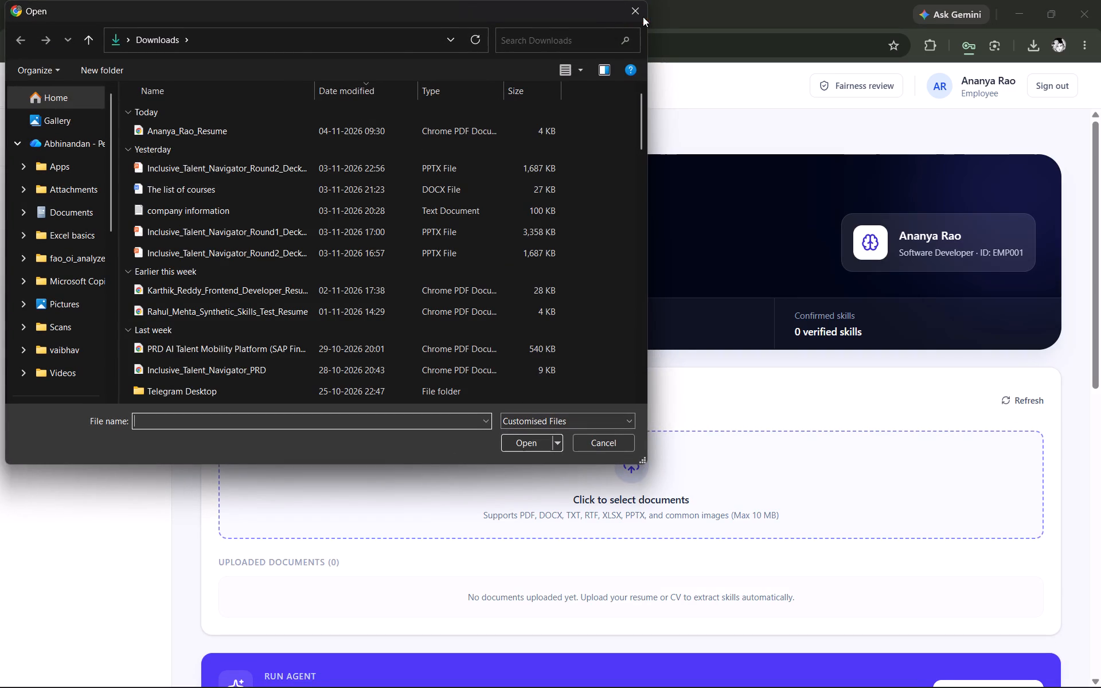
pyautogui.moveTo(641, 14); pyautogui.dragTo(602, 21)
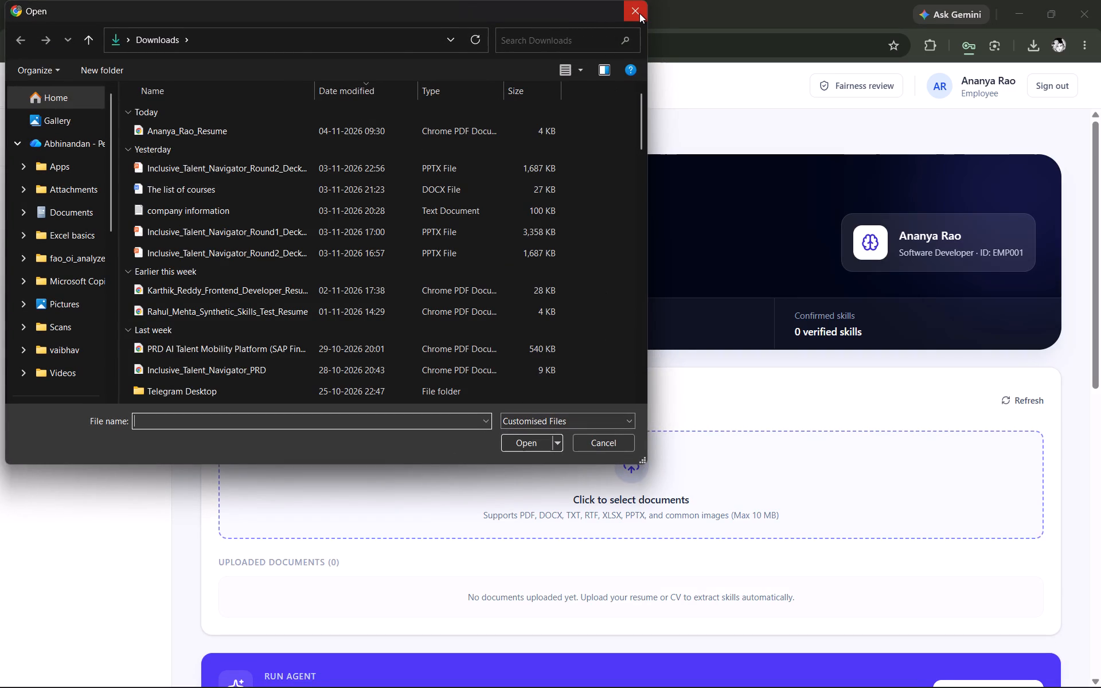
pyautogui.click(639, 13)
# View the Skills Discovery skill sections, the Role Matching page and the Learning Path page.
pyautogui.scroll(-5, 546, 573)
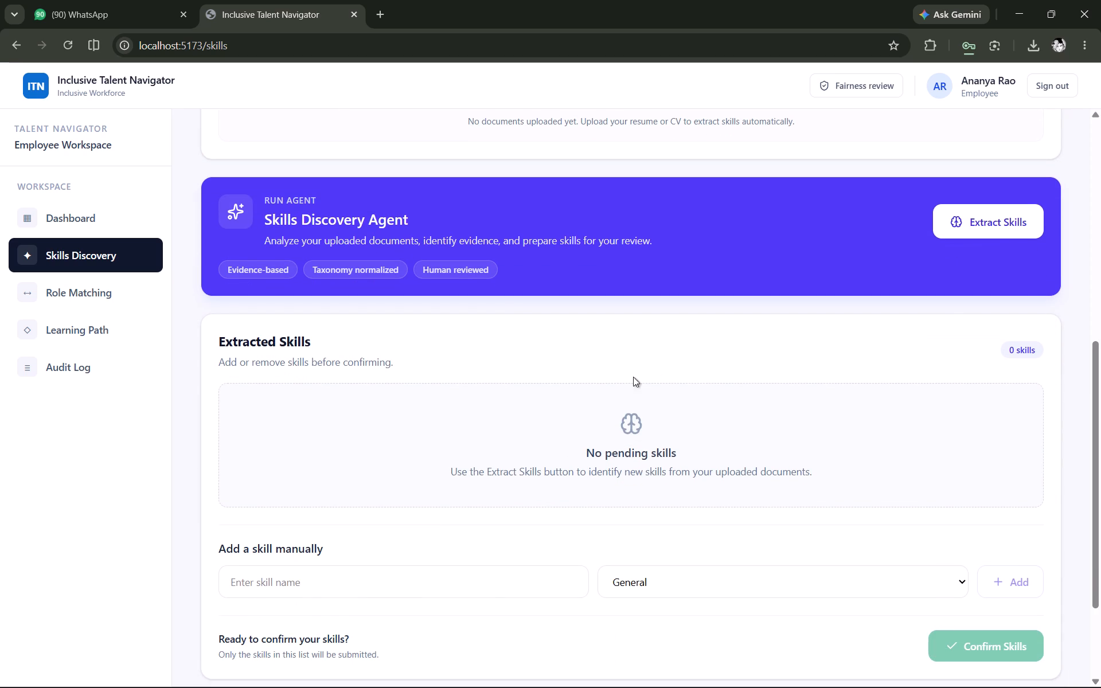
pyautogui.scroll(-1, 857, 440)
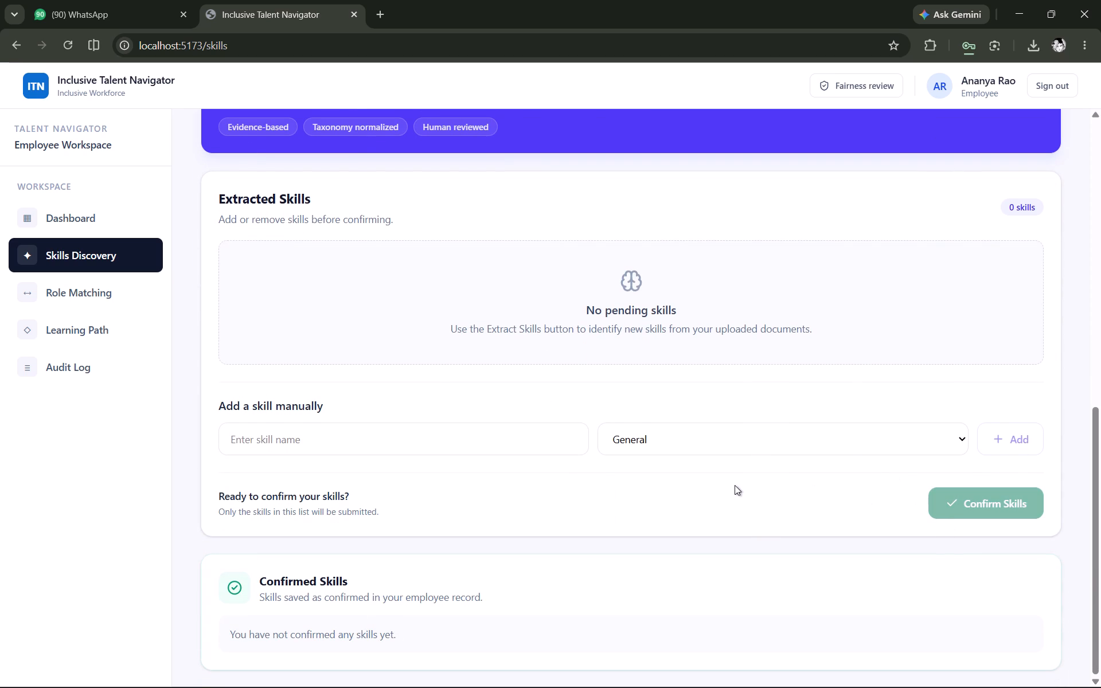
pyautogui.scroll(-1, 731, 487)
pyautogui.click(103, 298)
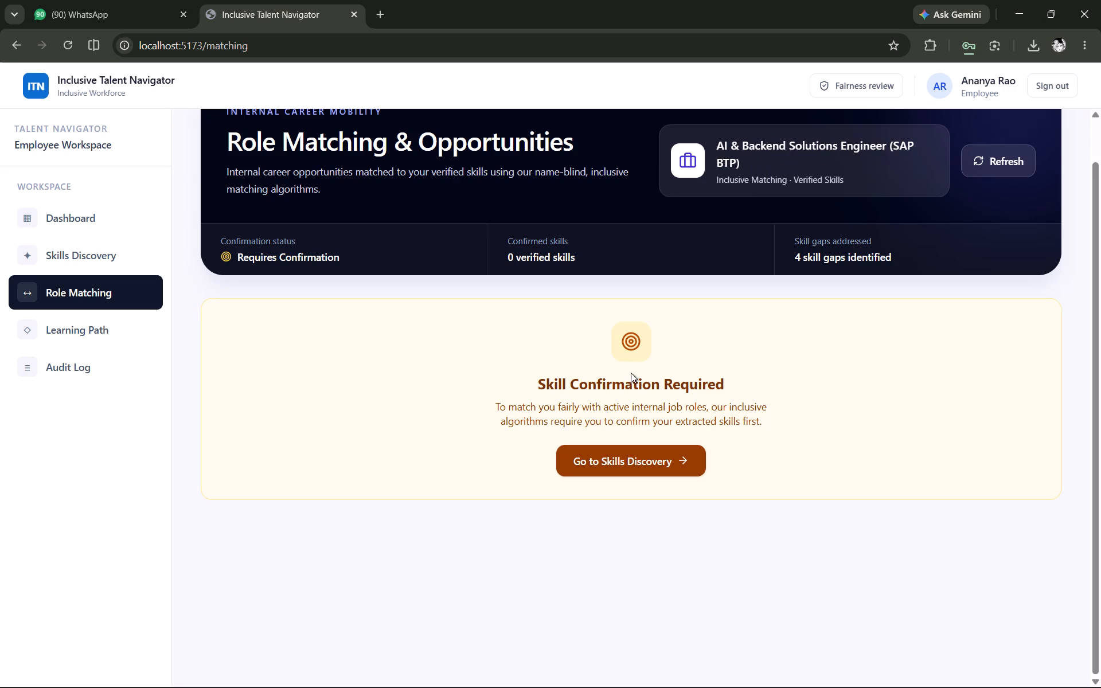
pyautogui.click(53, 326)
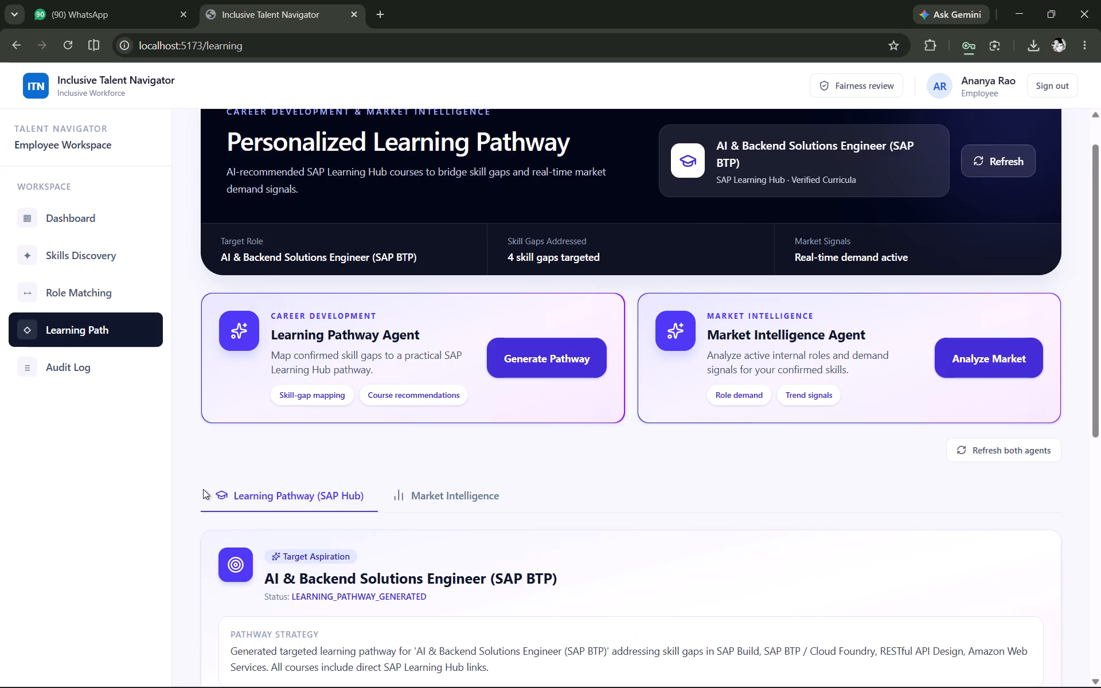
pyautogui.hotkey('ctrl', 'n')
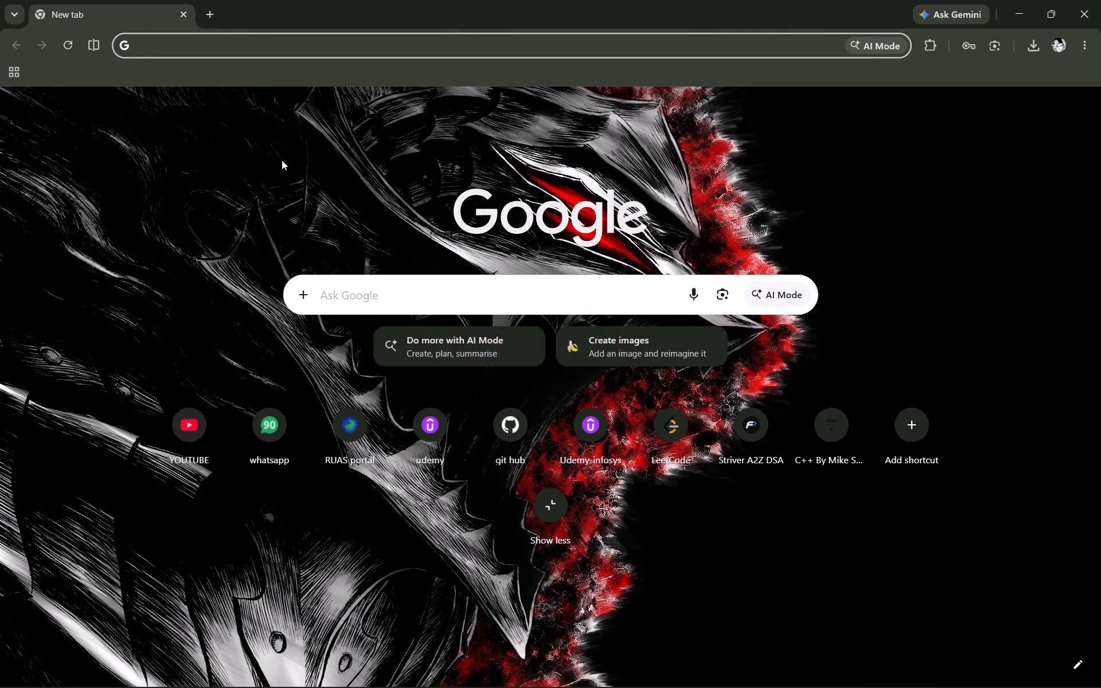
pyautogui.hotkey('ctrl', 'v')
pyautogui.press('BackSpace')
pyautogui.press('BackSpace')
pyautogui.press('BackSpace')
pyautogui.press('BackSpace')
pyautogui.press('BackSpace')
pyautogui.press('BackSpace')
pyautogui.press('BackSpace')
pyautogui.press('BackSpace')
pyautogui.press('BackSpace')
pyautogui.press('BackSpace')
pyautogui.press('BackSpace')
pyautogui.press('BackSpace')
pyautogui.press('BackSpace')
pyautogui.press('BackSpace')
pyautogui.press('BackSpace')
pyautogui.press('BackSpace')
pyautogui.press('BackSpace')
pyautogui.press('BackSpace')
pyautogui.press('BackSpace')
pyautogui.press('BackSpace')
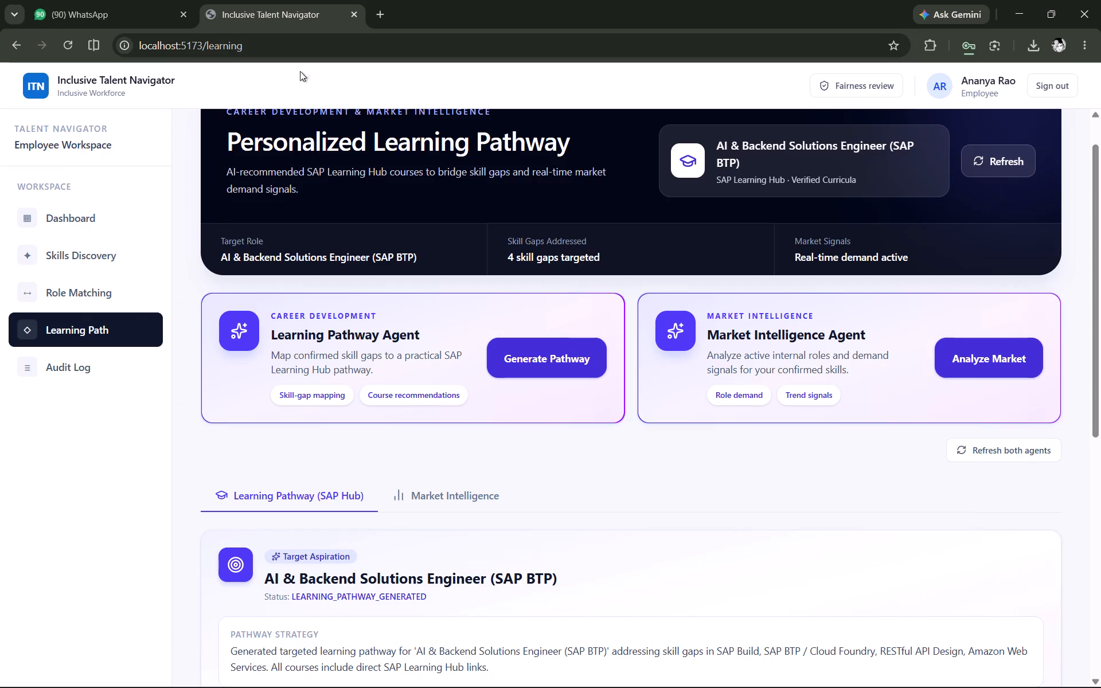
pyautogui.click(287, 37)
pyautogui.hotkey('ctrl', 'c')
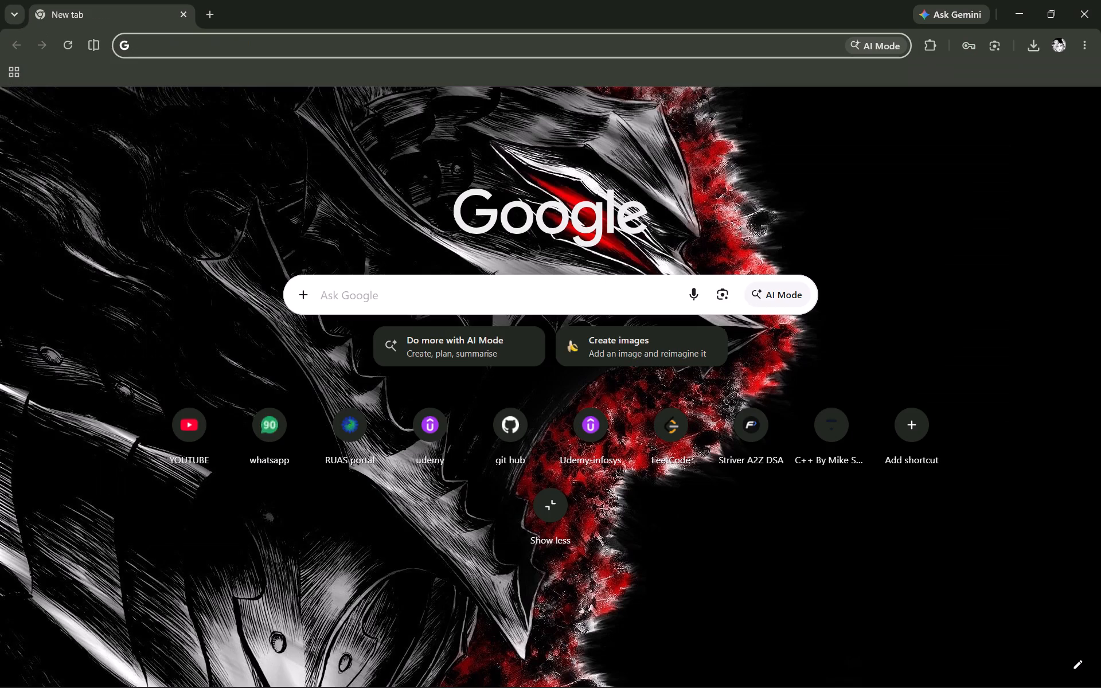
pyautogui.hotkey('ctrl', 'v')
pyautogui.press('BackSpace')
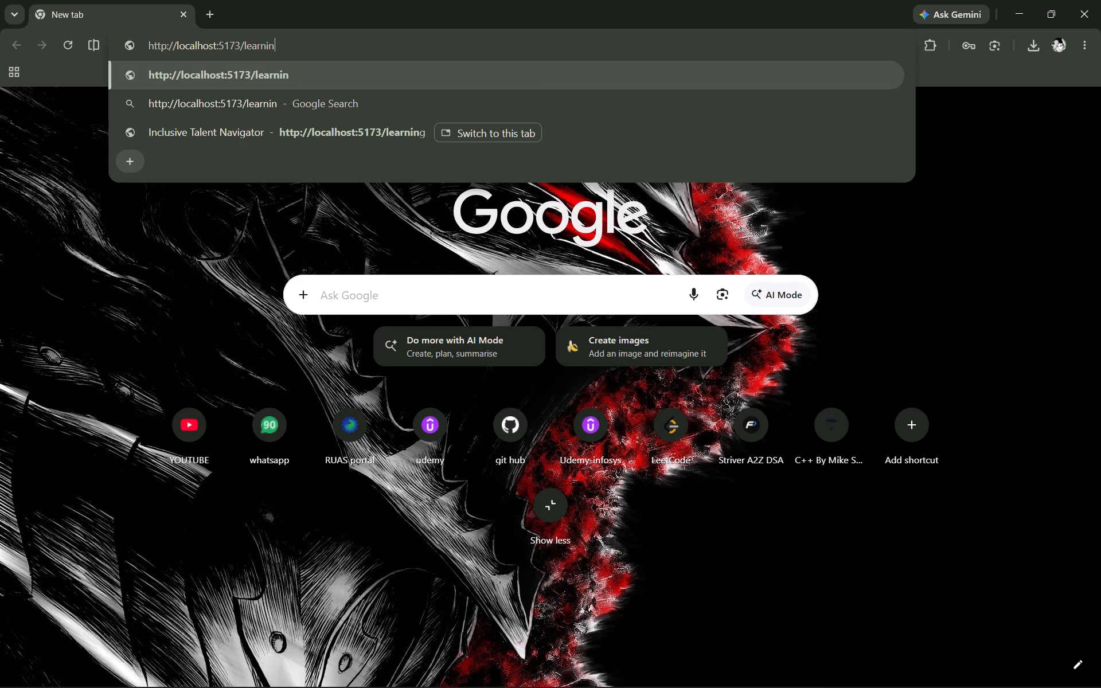
pyautogui.press('g')
pyautogui.press('Return')
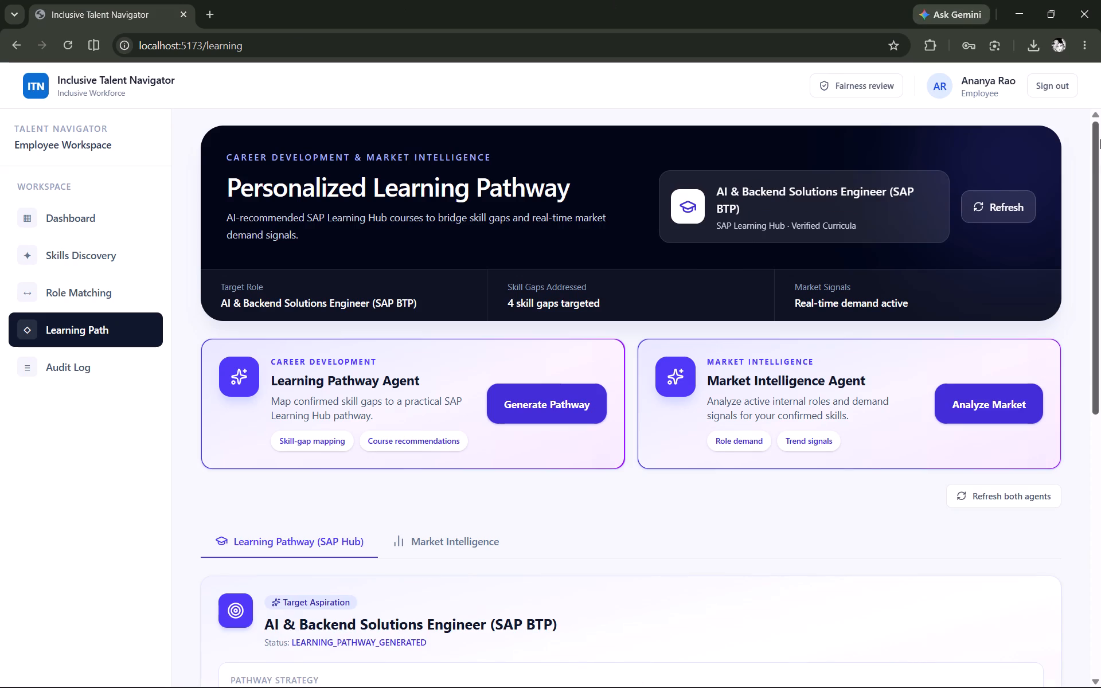
# Sign out of the employee account in the second browser window.
pyautogui.click(1059, 89)
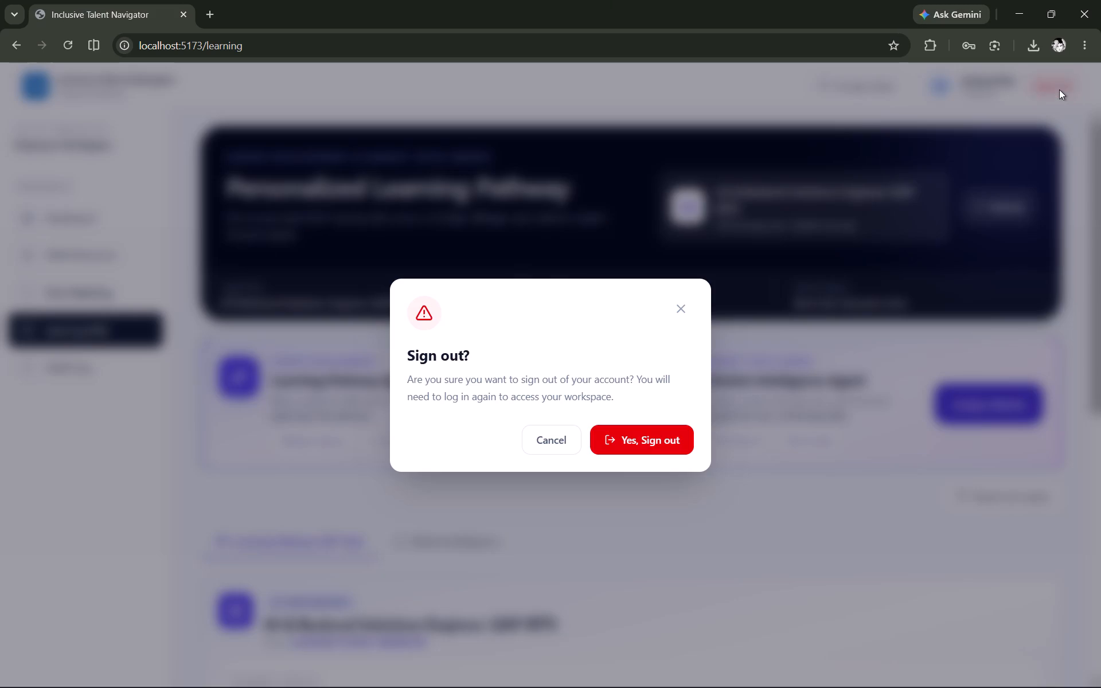
pyautogui.click(639, 448)
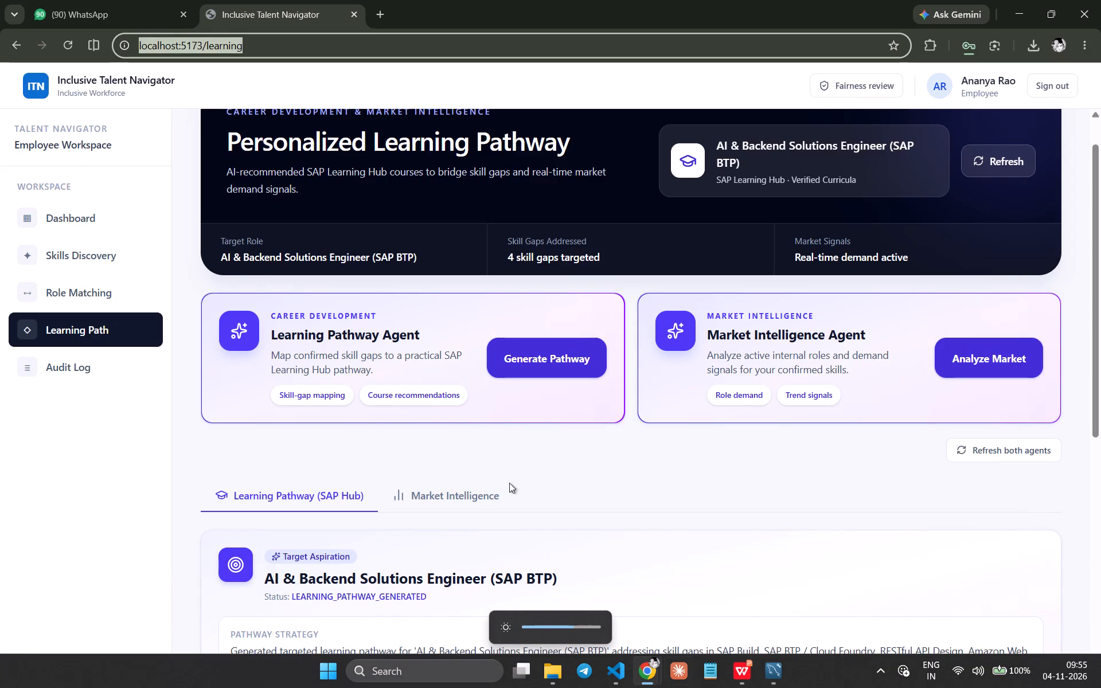
# Reload the Learning Path page in the original window and close the second window.
pyautogui.click(72, 45)
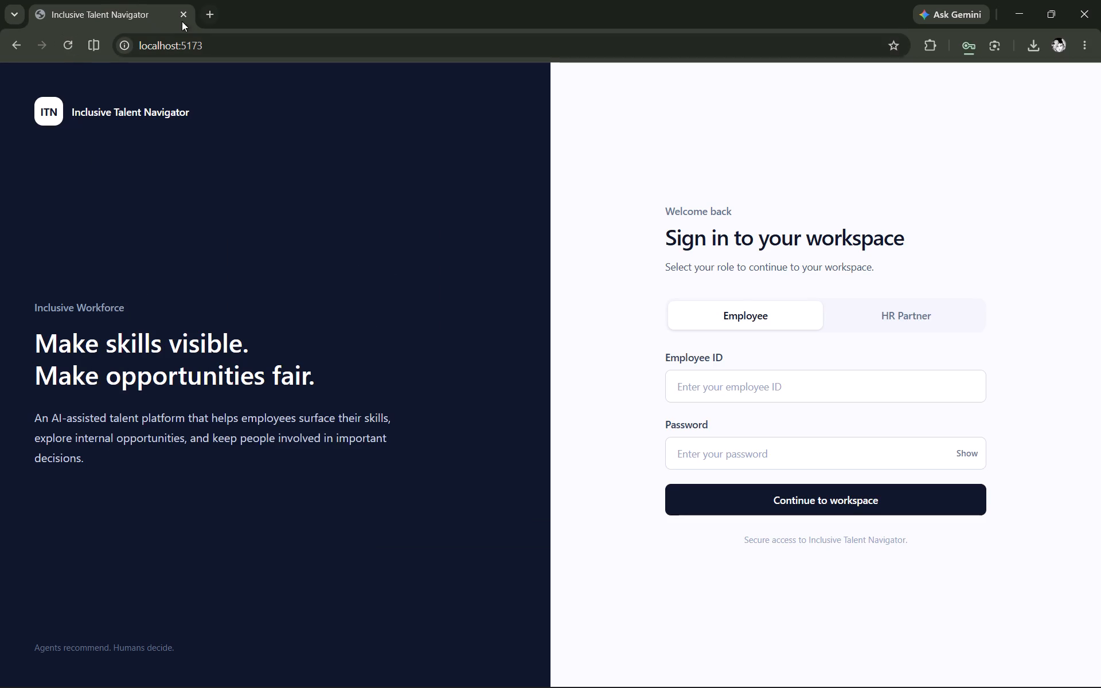
pyautogui.click(188, 13)
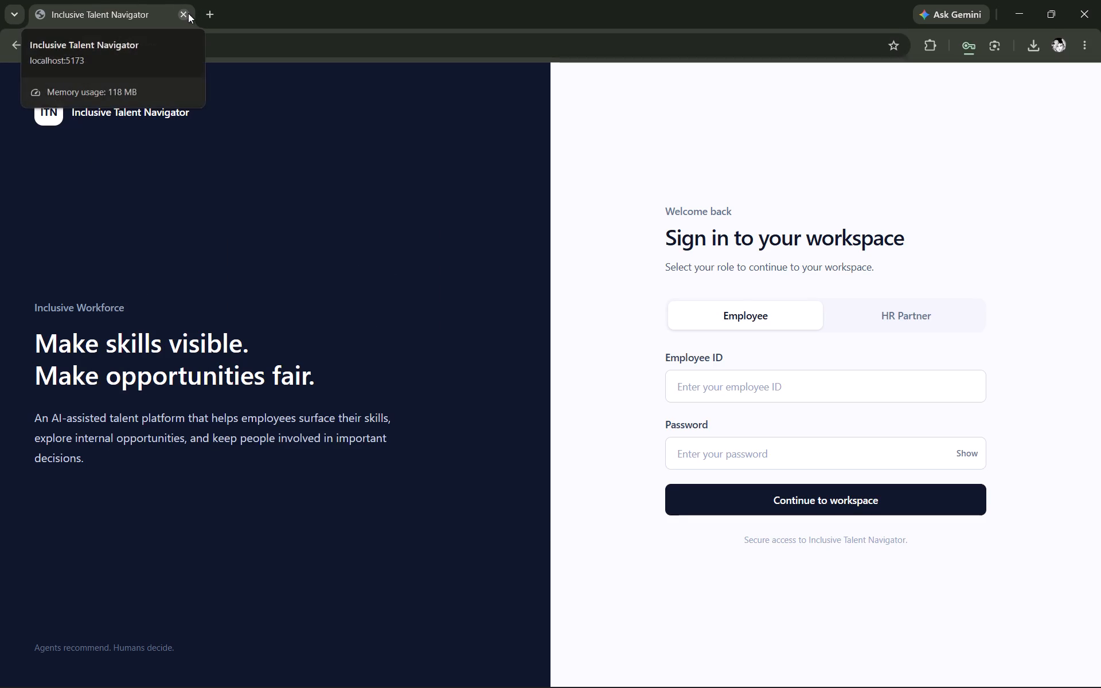
# Search Google for brave in a new tab and open the Brave browser's download page.
pyautogui.click(384, 12)
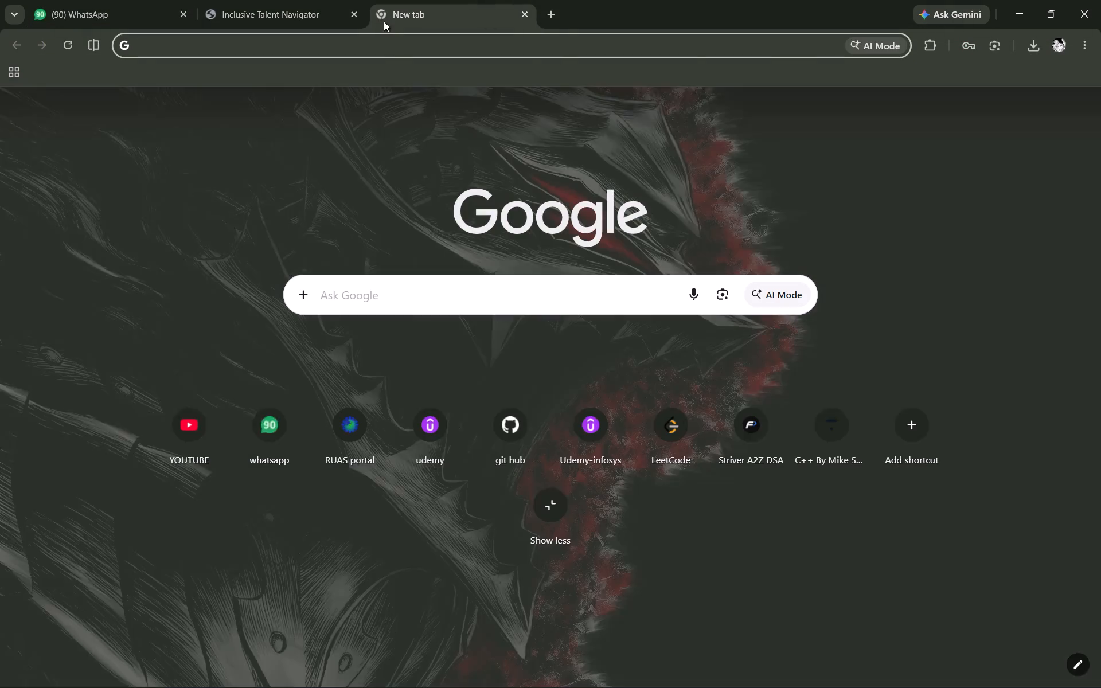
pyautogui.write('brave')
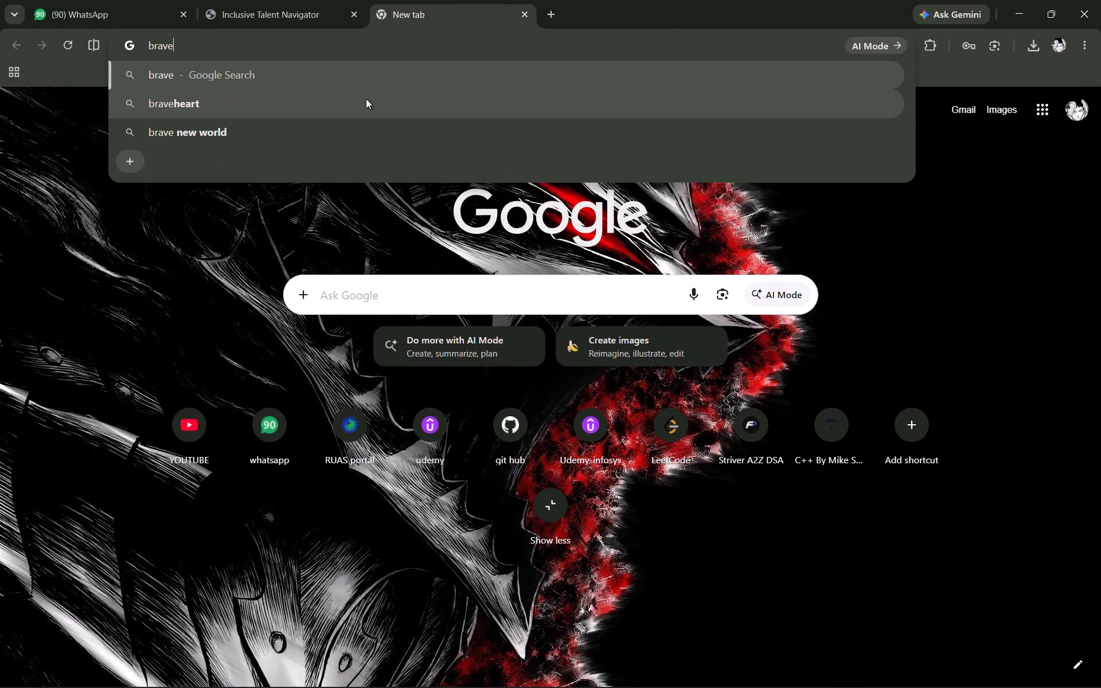
pyautogui.press('Return')
pyautogui.hscroll(-1, 356, 161)
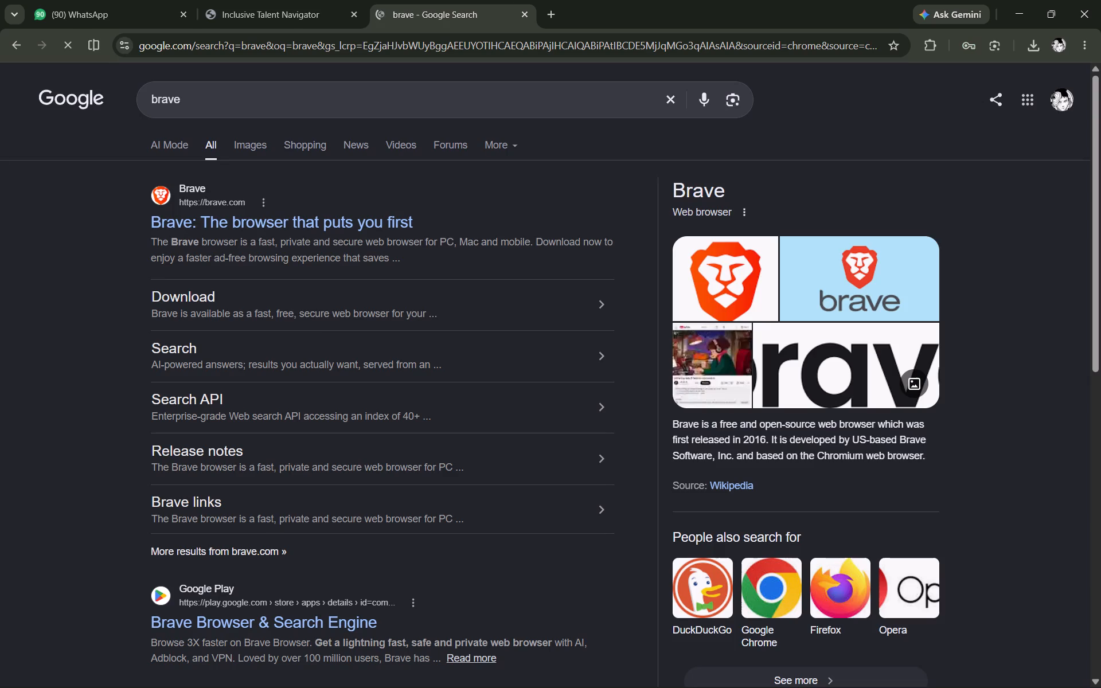
pyautogui.click(193, 298)
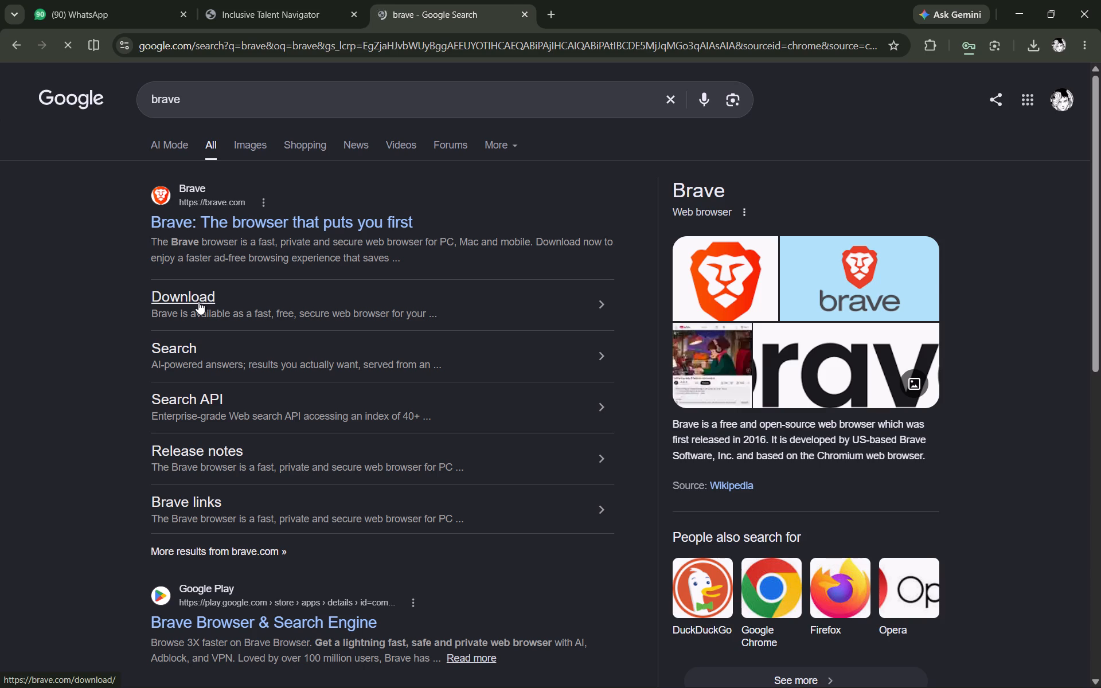
pyautogui.click(209, 290)
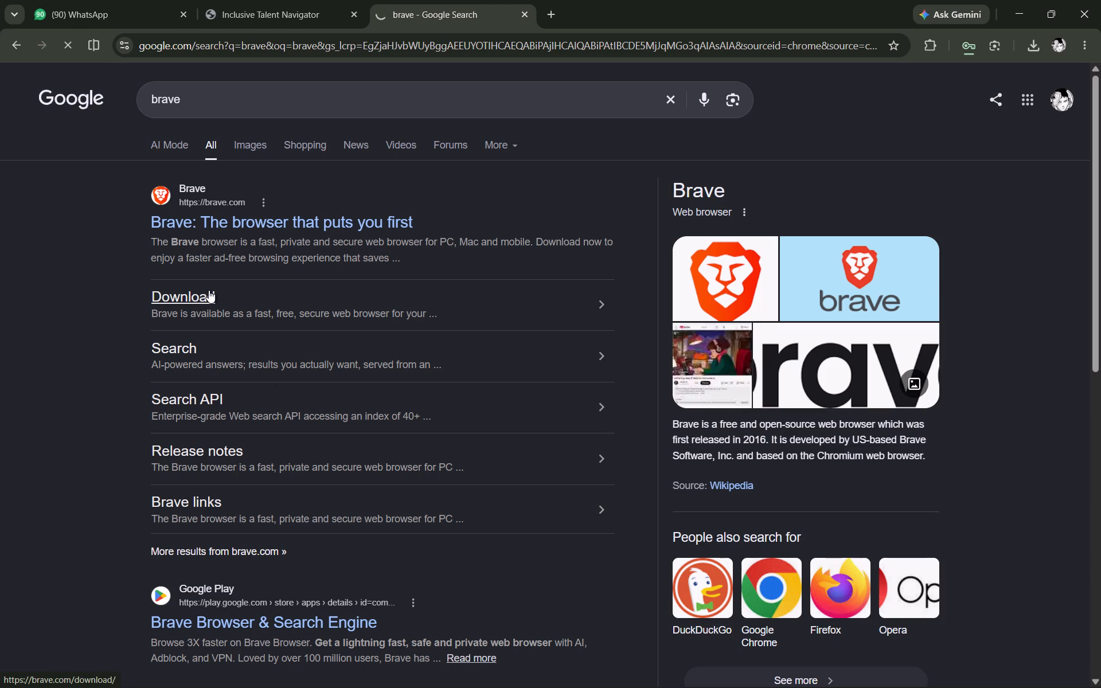
pyautogui.click(209, 290)
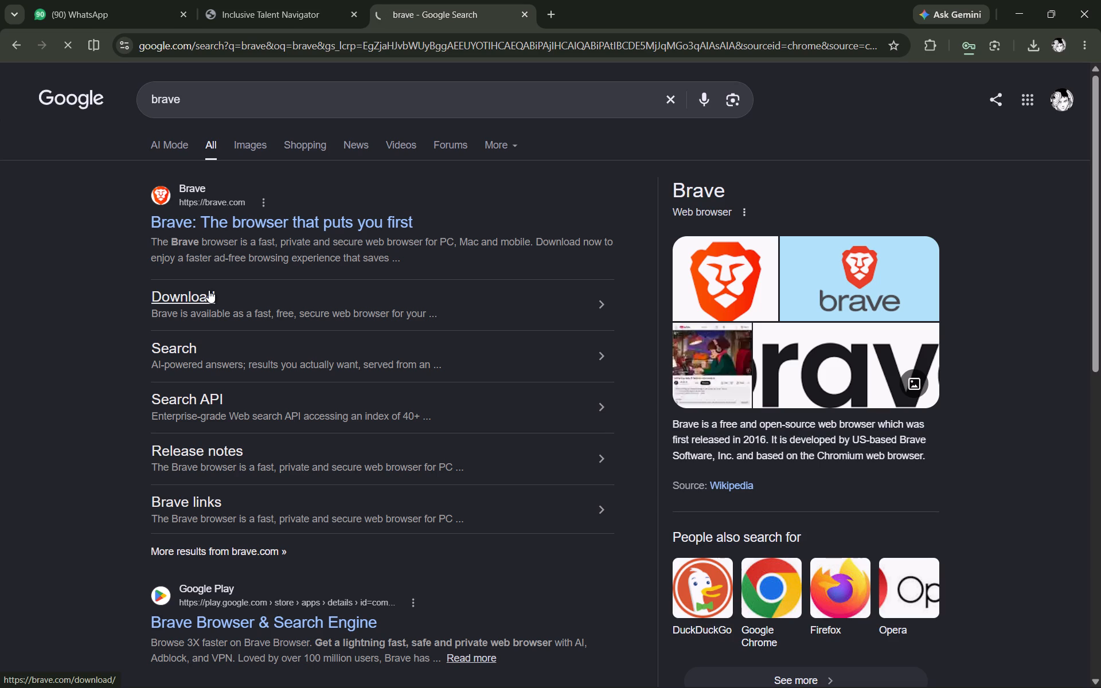
pyautogui.click(209, 290)
pyautogui.tripleClick(209, 290)
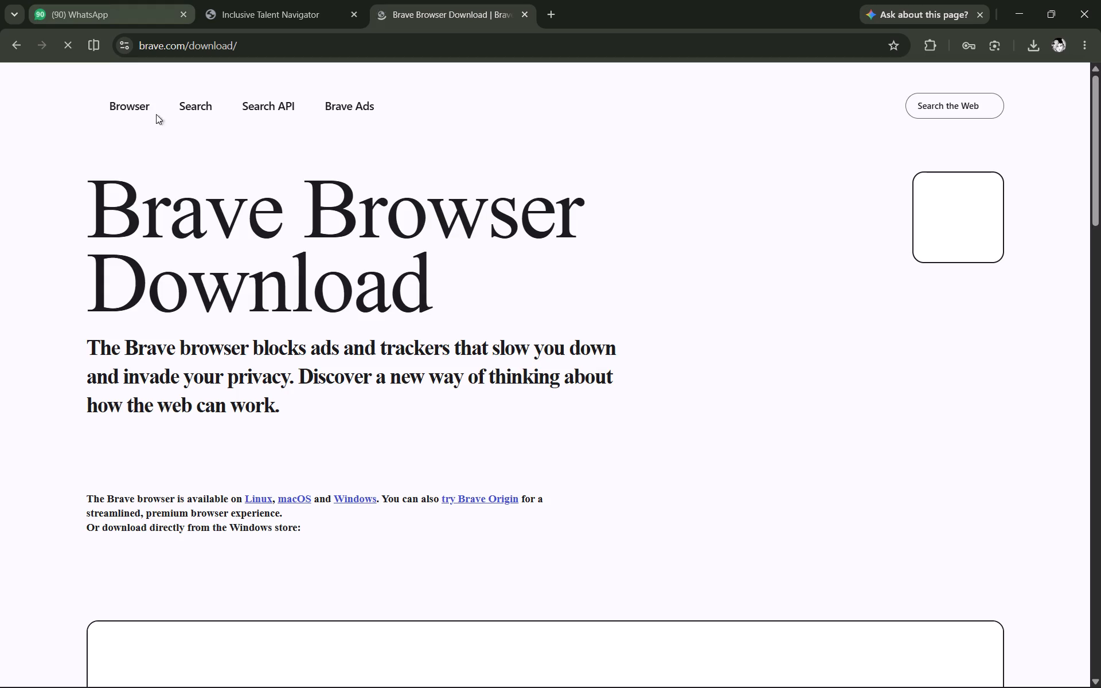
# Request the Brave for Windows download from the Brave download page.
pyautogui.scroll(-4, 723, 372)
pyautogui.scroll(2, 723, 372)
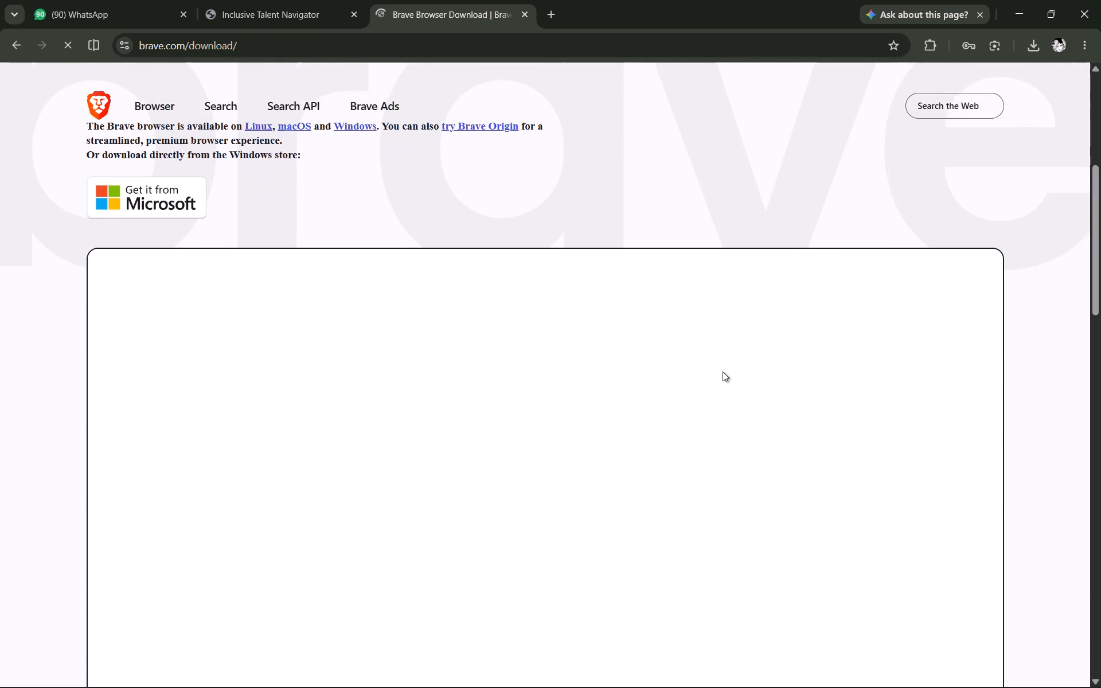
pyautogui.scroll(3, 723, 372)
pyautogui.scroll(-5, 723, 372)
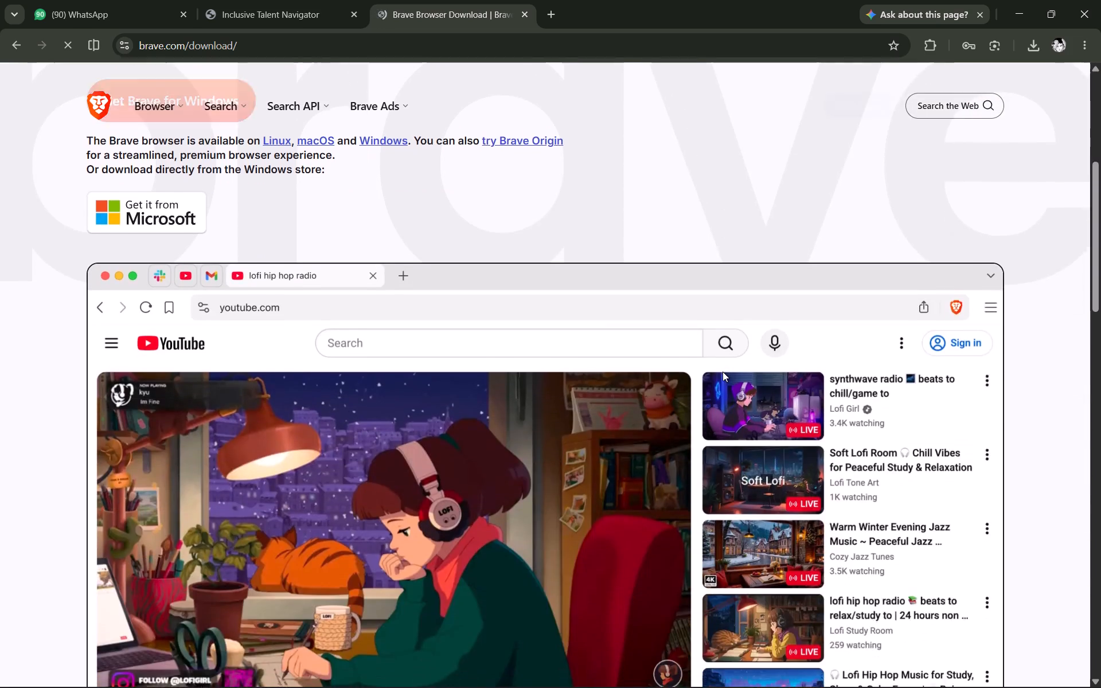
pyautogui.scroll(-8, 723, 372)
pyautogui.scroll(5, 723, 372)
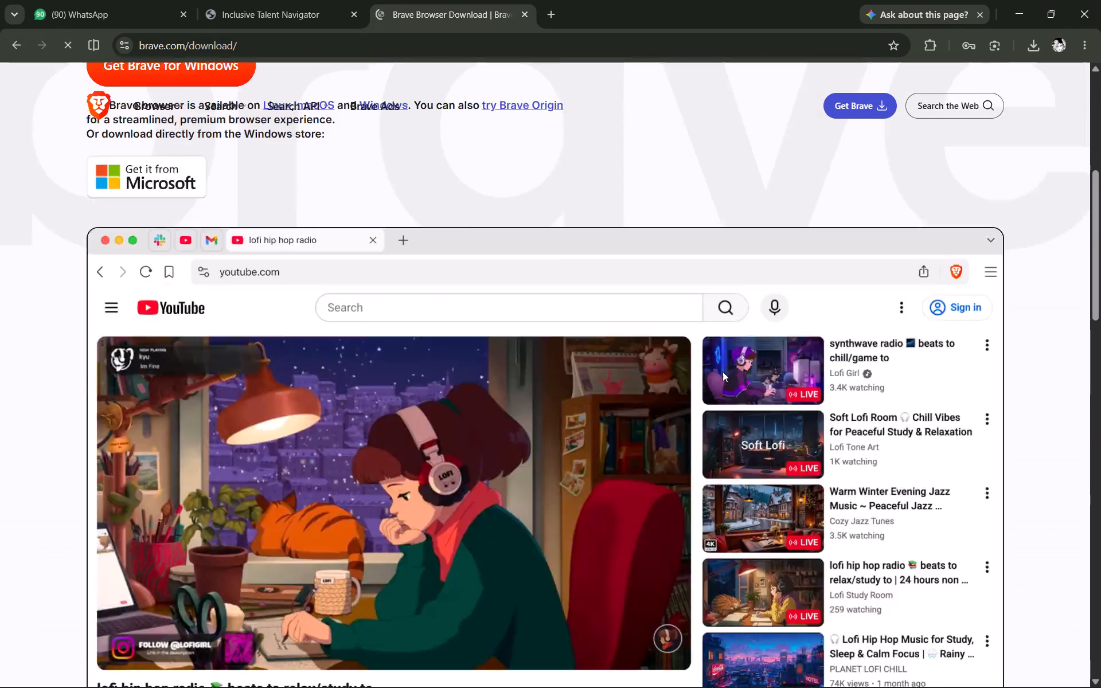
pyautogui.scroll(10, 723, 372)
pyautogui.click(192, 477)
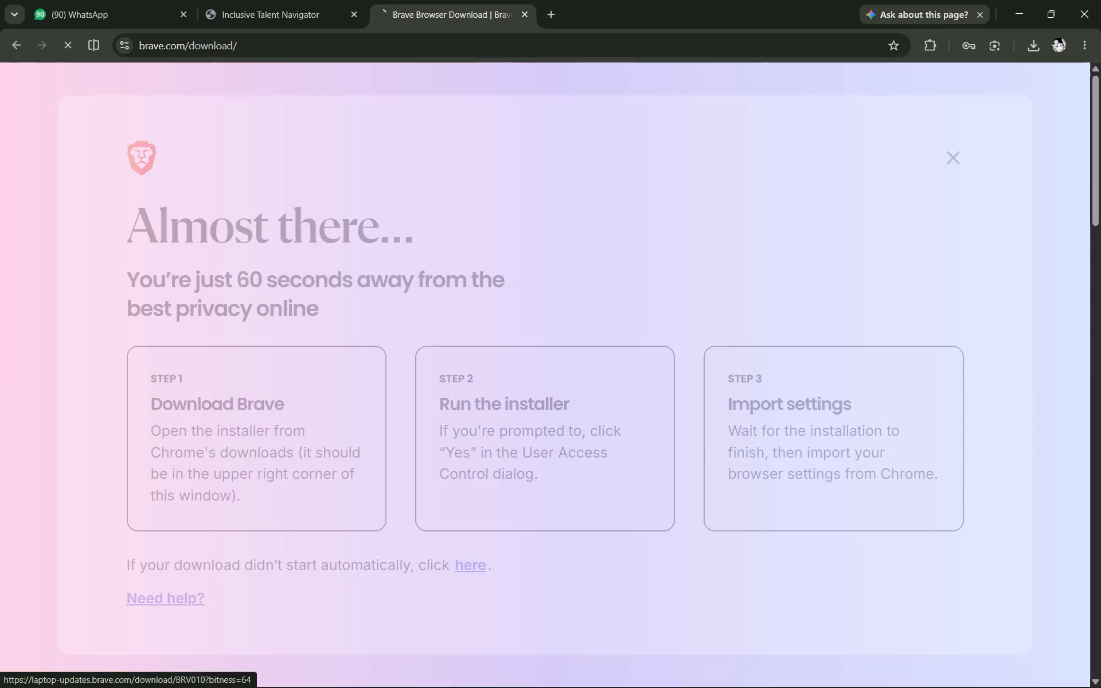
# Look through the three-step Brave installation instructions and close them.
pyautogui.scroll(-5, 390, 422)
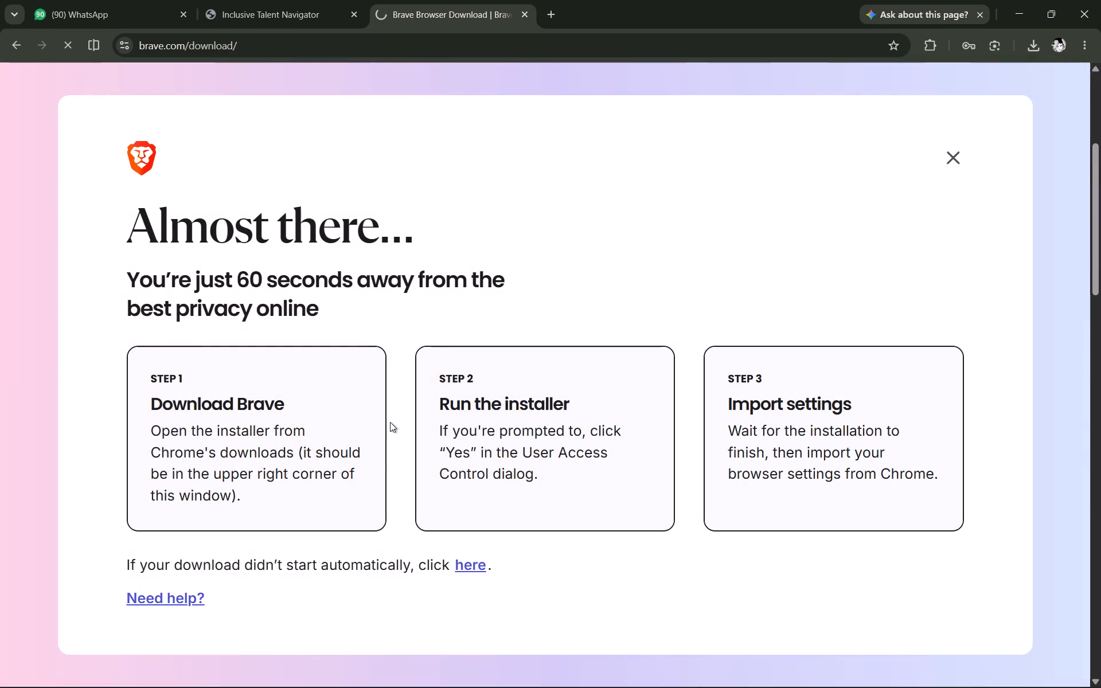
pyautogui.scroll(-5, 390, 422)
pyautogui.scroll(14, 390, 422)
pyautogui.scroll(-8, 390, 422)
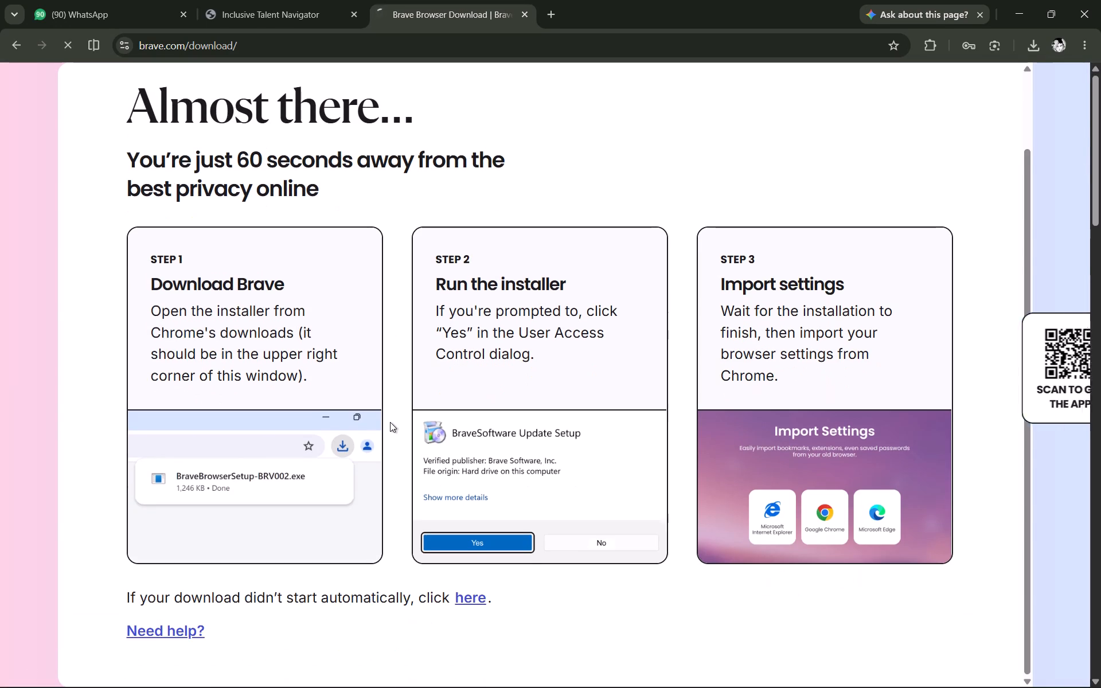
pyautogui.scroll(-1, 390, 422)
pyautogui.scroll(14, 390, 422)
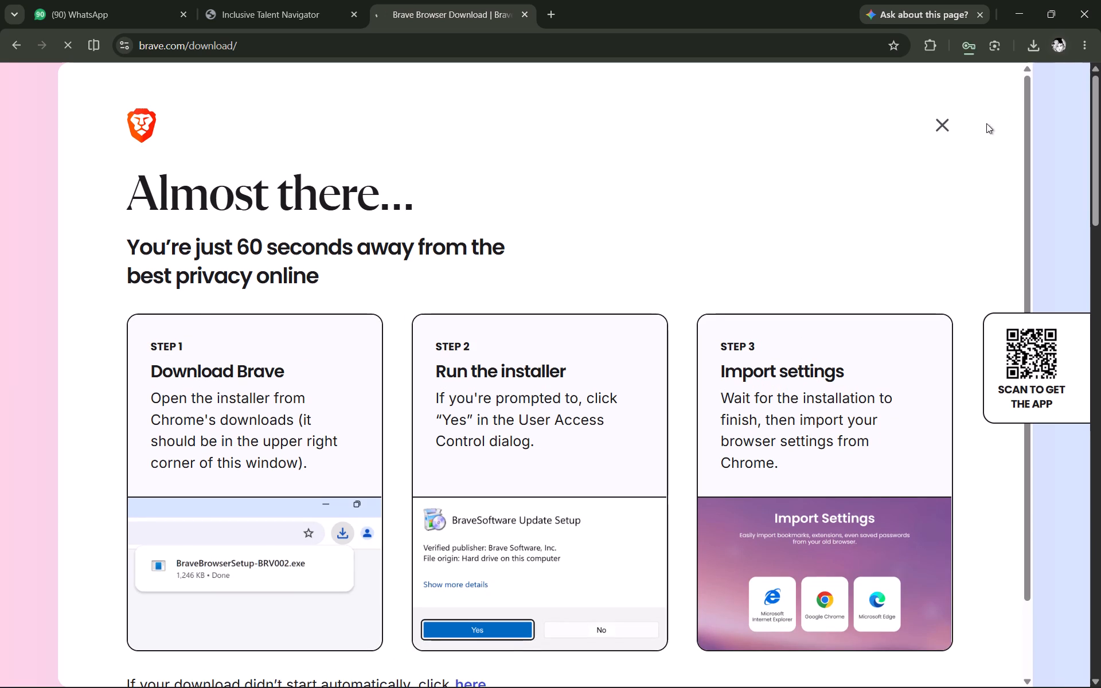
pyautogui.click(935, 134)
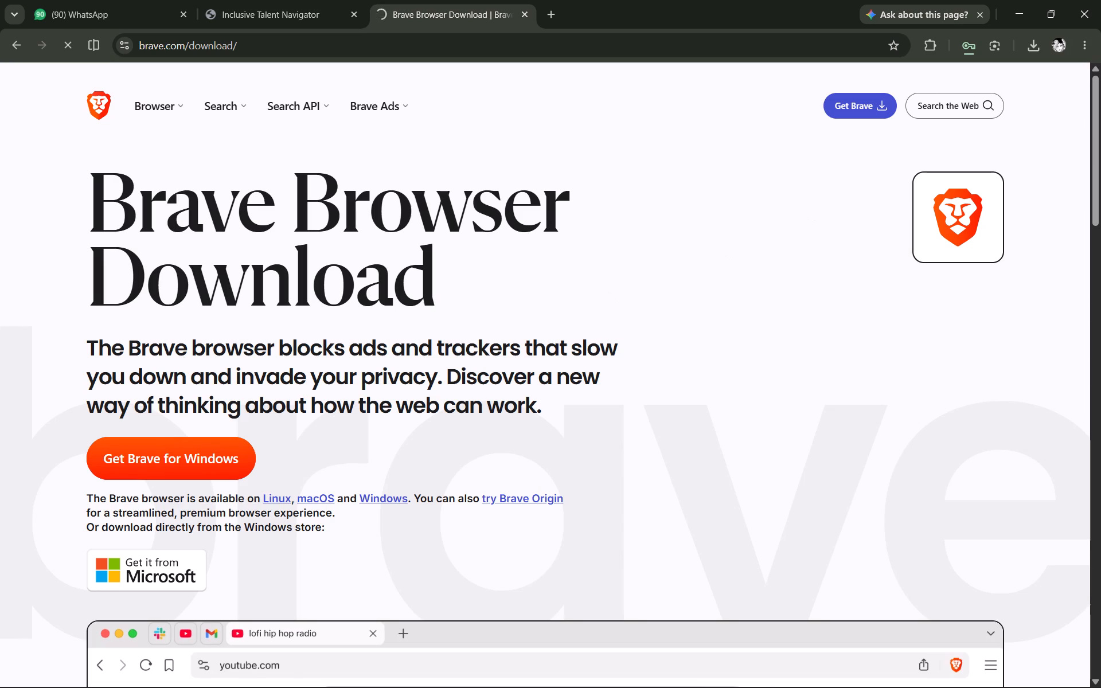
# Request the Brave for Windows download again and retry it through the manual download link in the instructions.
pyautogui.click(216, 463)
pyautogui.scroll(-8, 316, 421)
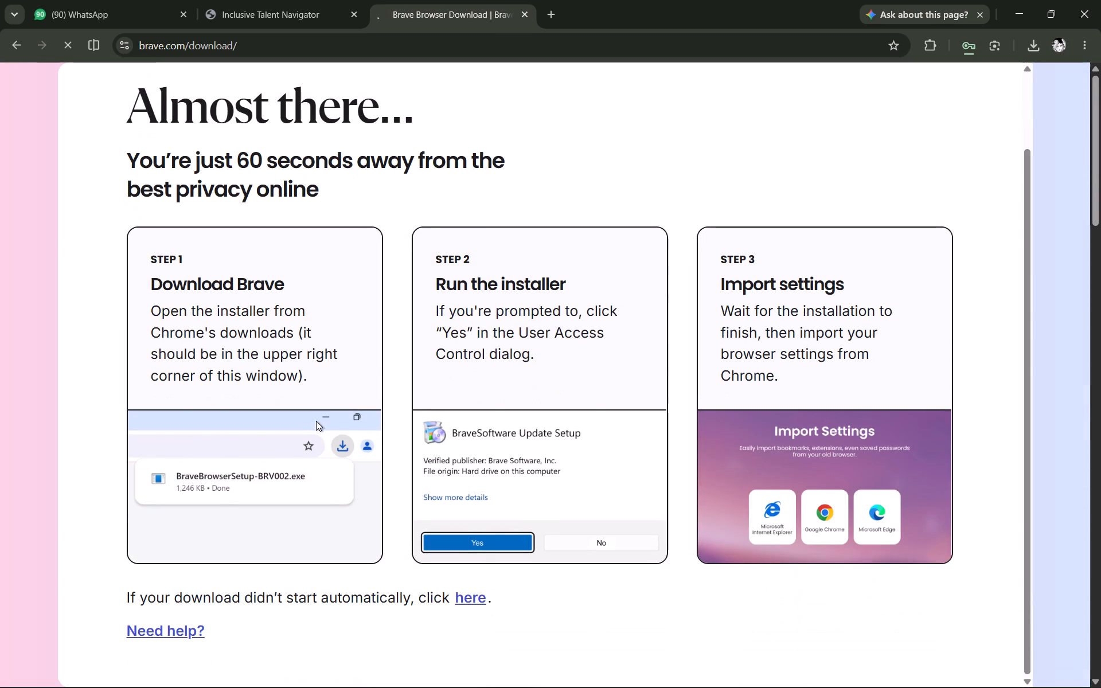
pyautogui.click(479, 600)
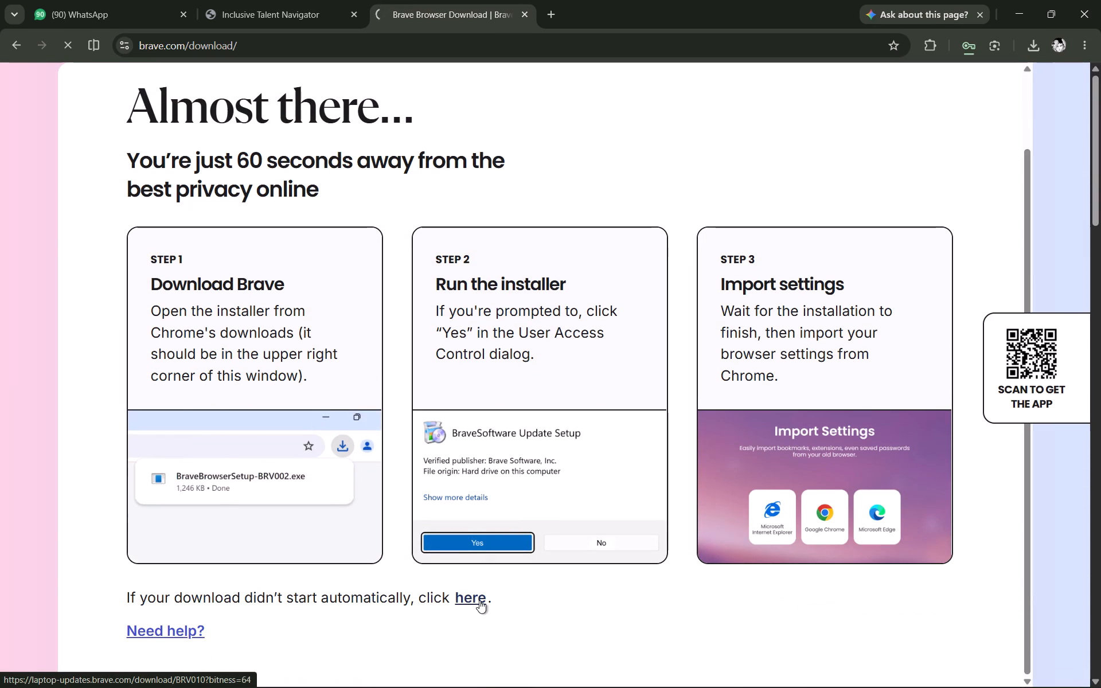
pyautogui.doubleClick(479, 600)
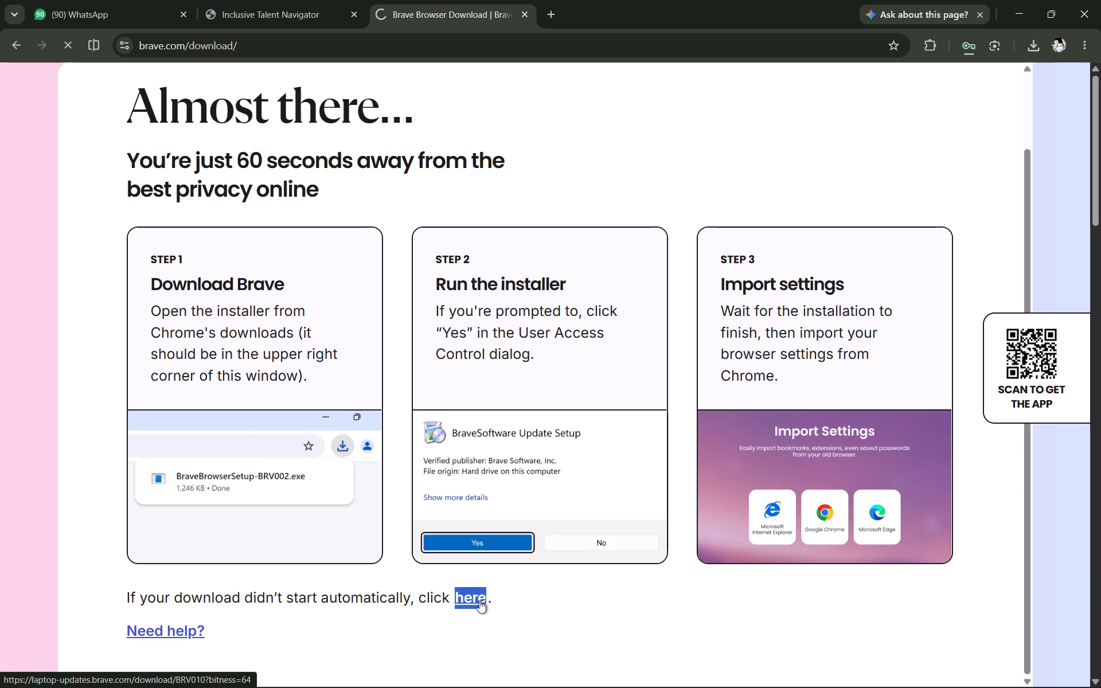
pyautogui.click(479, 600)
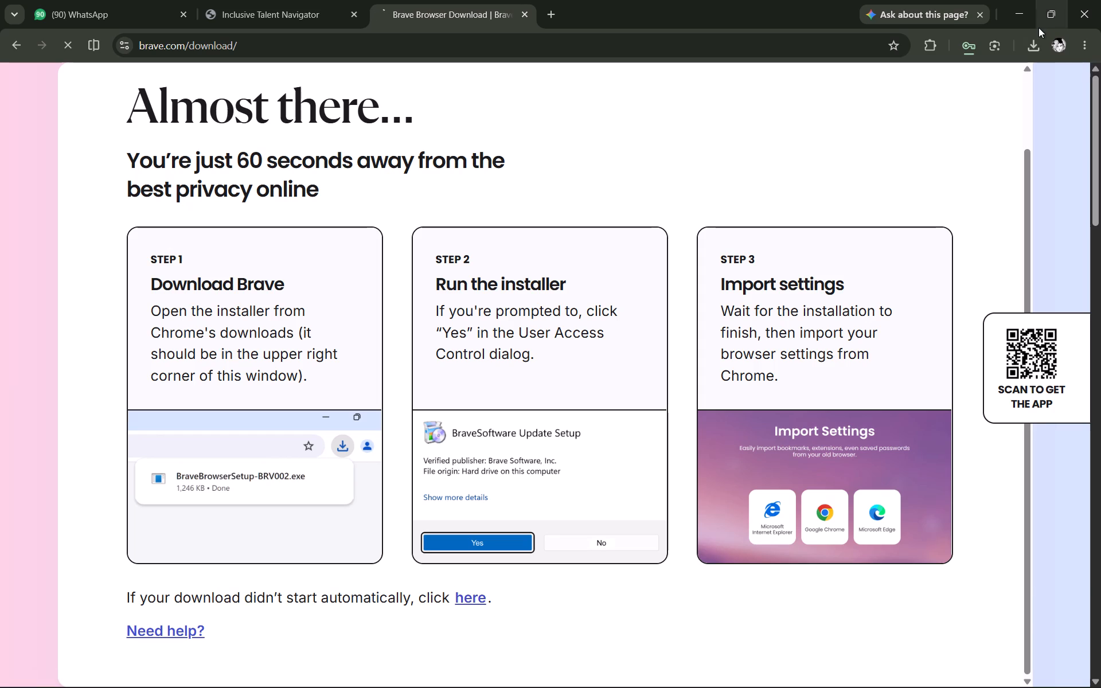
# Check the browser's downloads for the Brave installer.
pyautogui.click(1043, 53)
pyautogui.click(598, 170)
pyautogui.scroll(-7, 365, 416)
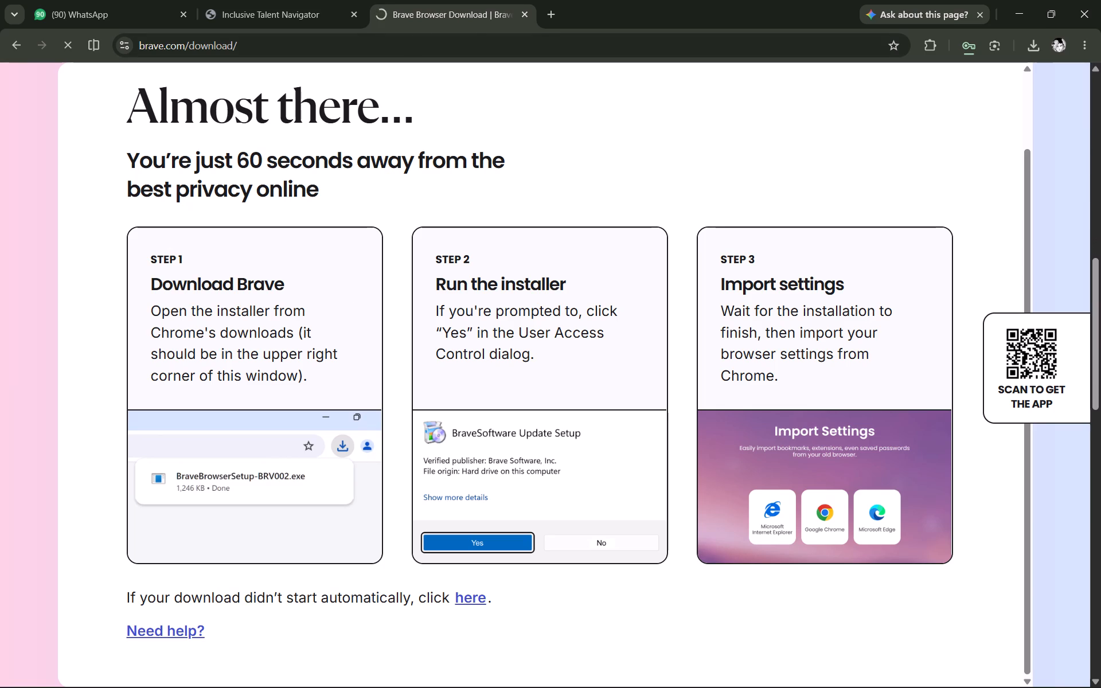
# Search the computer for edge, repeat the search from the Windows Start search, and clear the search text.
pyautogui.click(444, 656)
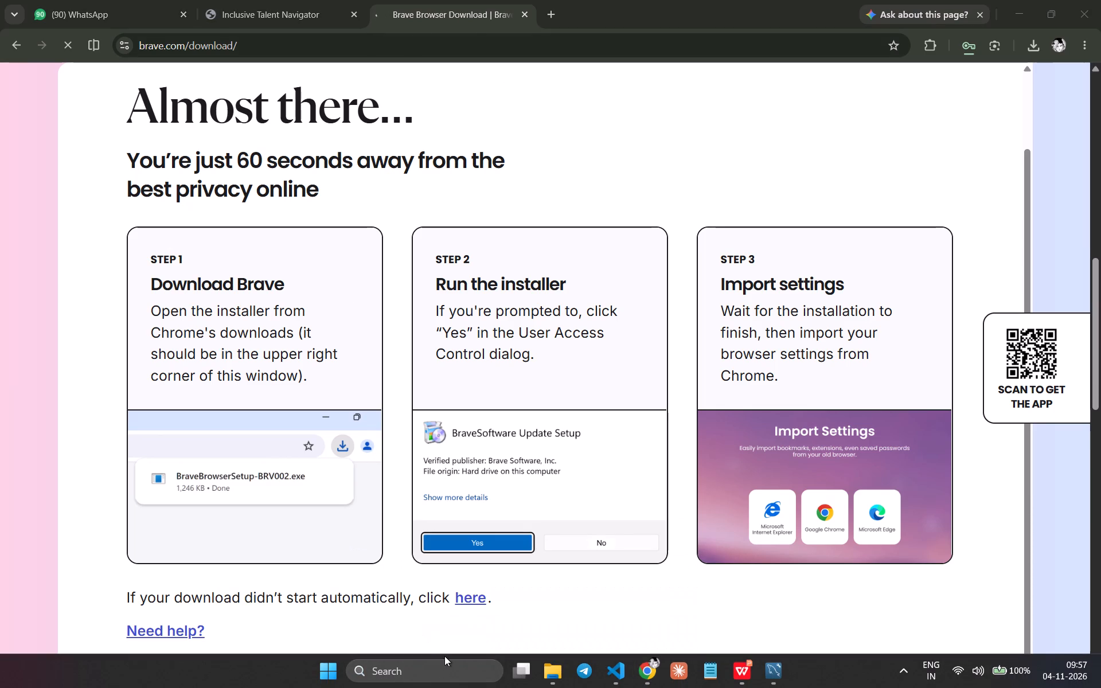
pyautogui.click(432, 666)
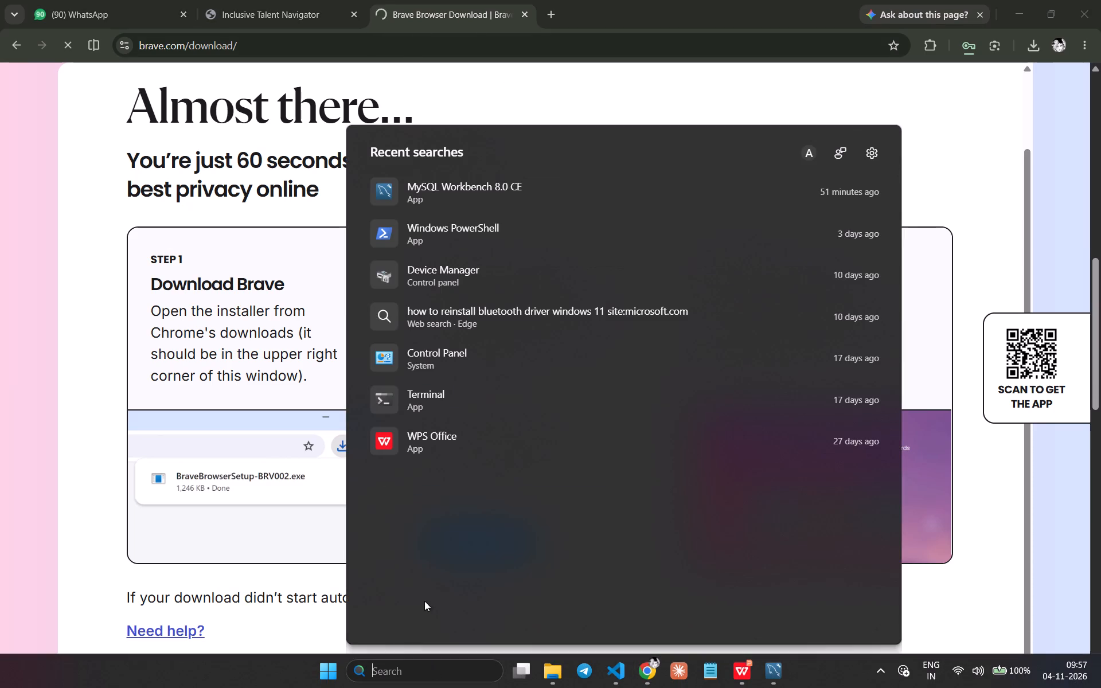
pyautogui.write('edge')
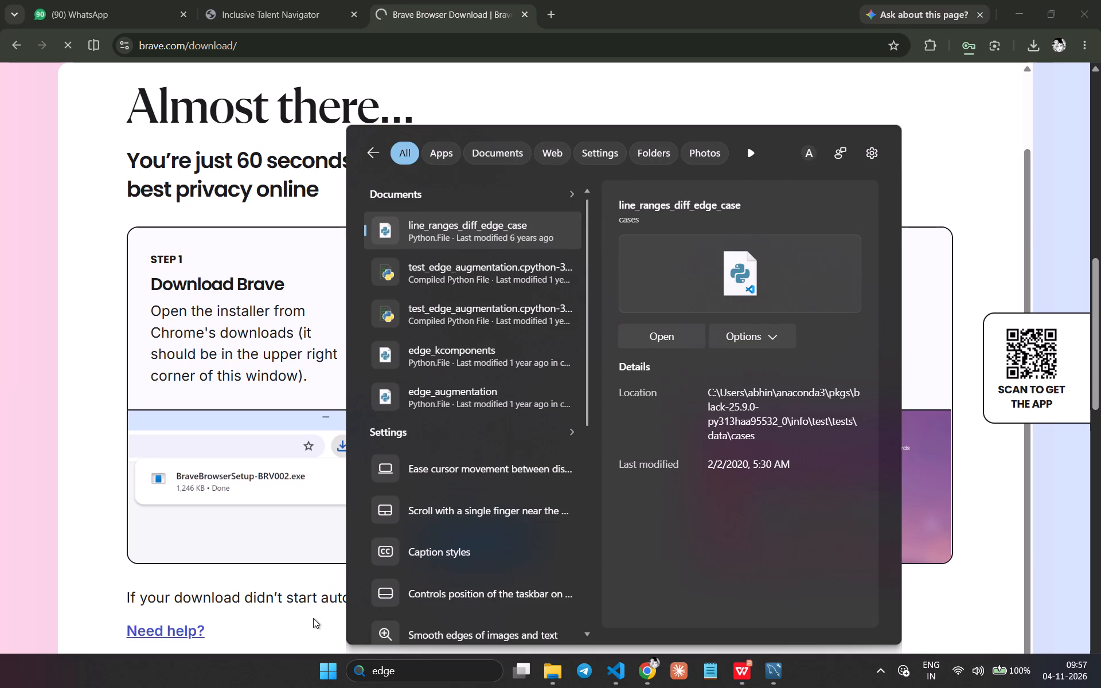
pyautogui.click(319, 657)
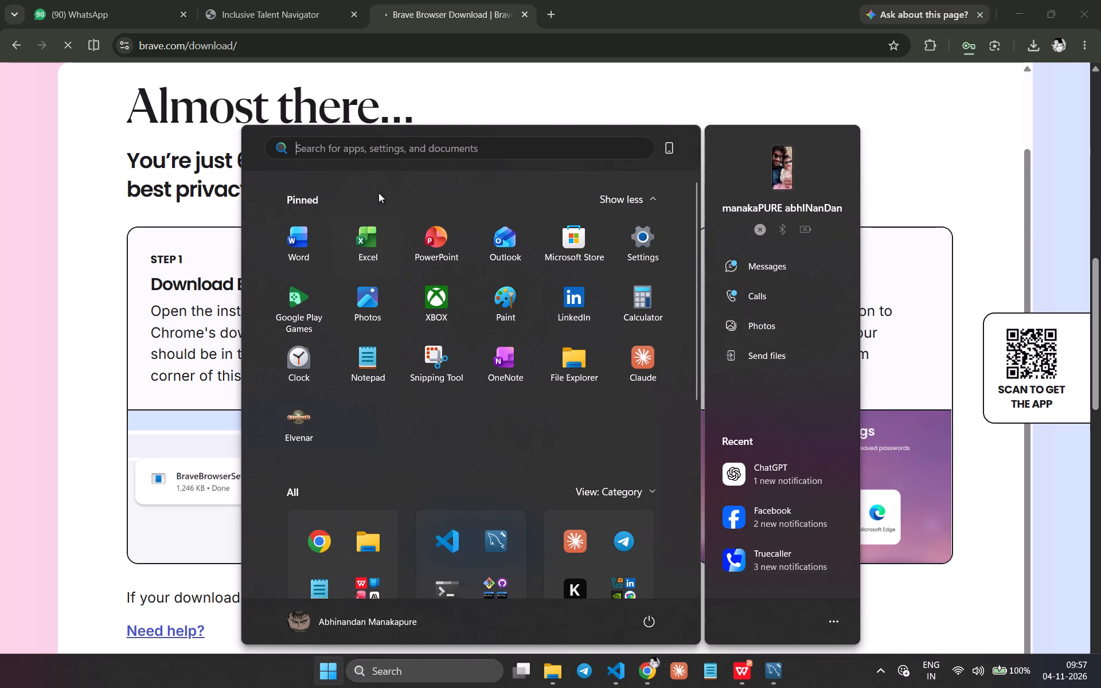
pyautogui.click(390, 148)
pyautogui.write('edge')
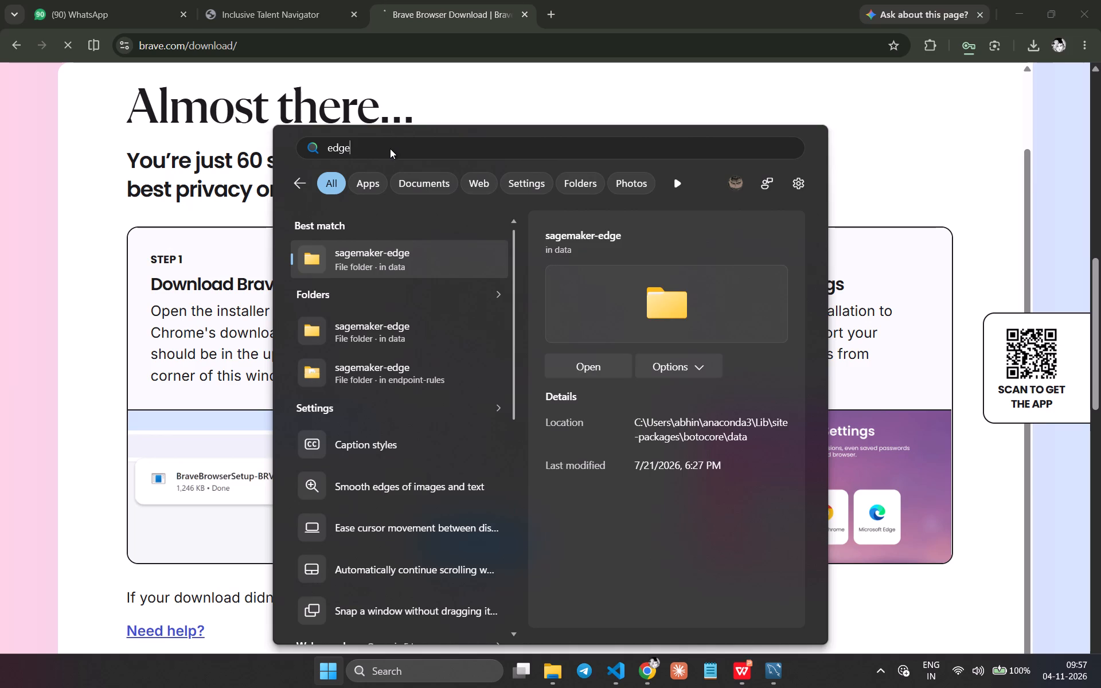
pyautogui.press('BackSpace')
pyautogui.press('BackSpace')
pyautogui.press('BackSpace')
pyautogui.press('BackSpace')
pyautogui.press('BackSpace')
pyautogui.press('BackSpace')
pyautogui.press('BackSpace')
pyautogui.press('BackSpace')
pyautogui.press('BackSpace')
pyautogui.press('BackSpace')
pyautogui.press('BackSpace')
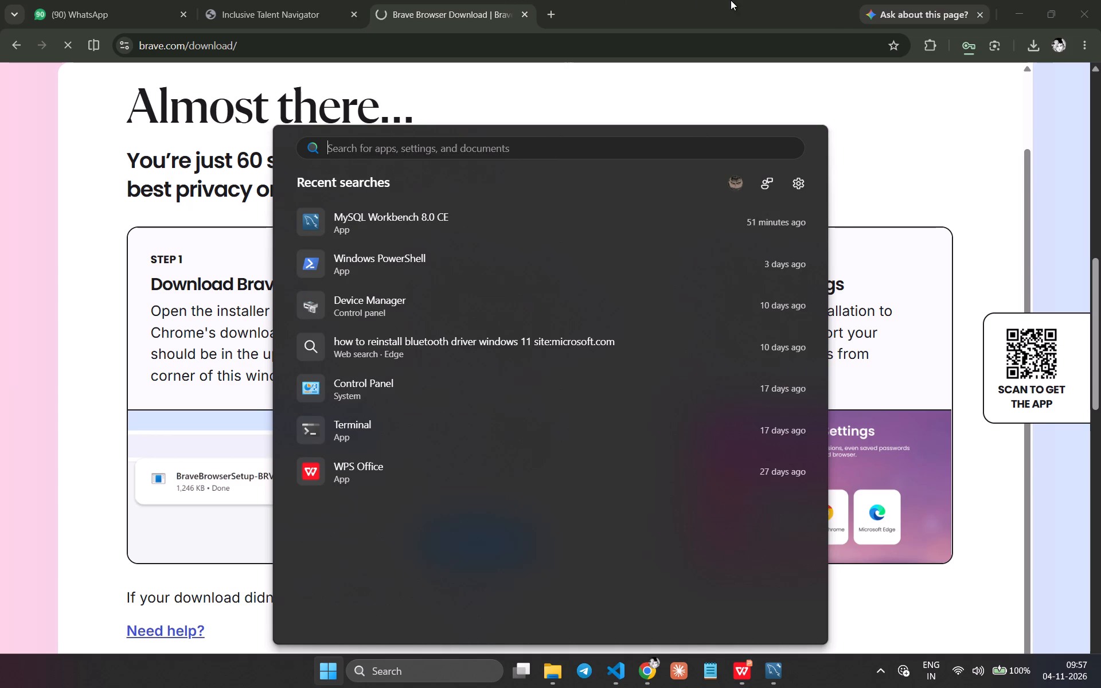
# Dismiss the Windows search and switch the Wi-Fi connection to the open New Horizon College network.
pyautogui.click(731, 0)
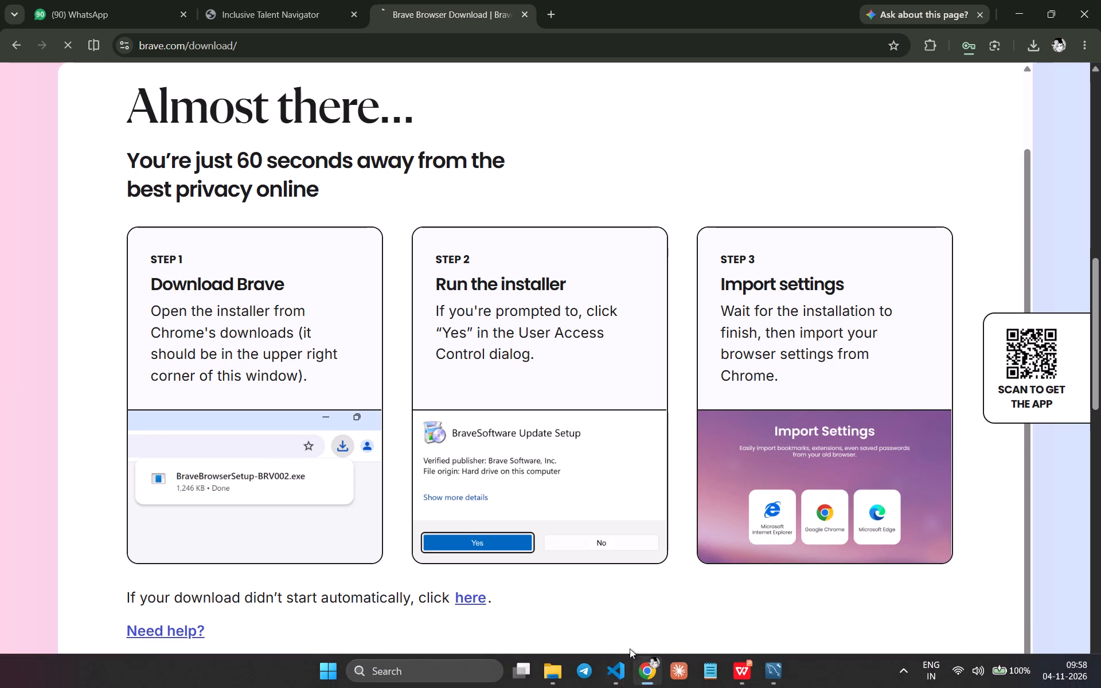
pyautogui.click(962, 668)
pyautogui.click(909, 409)
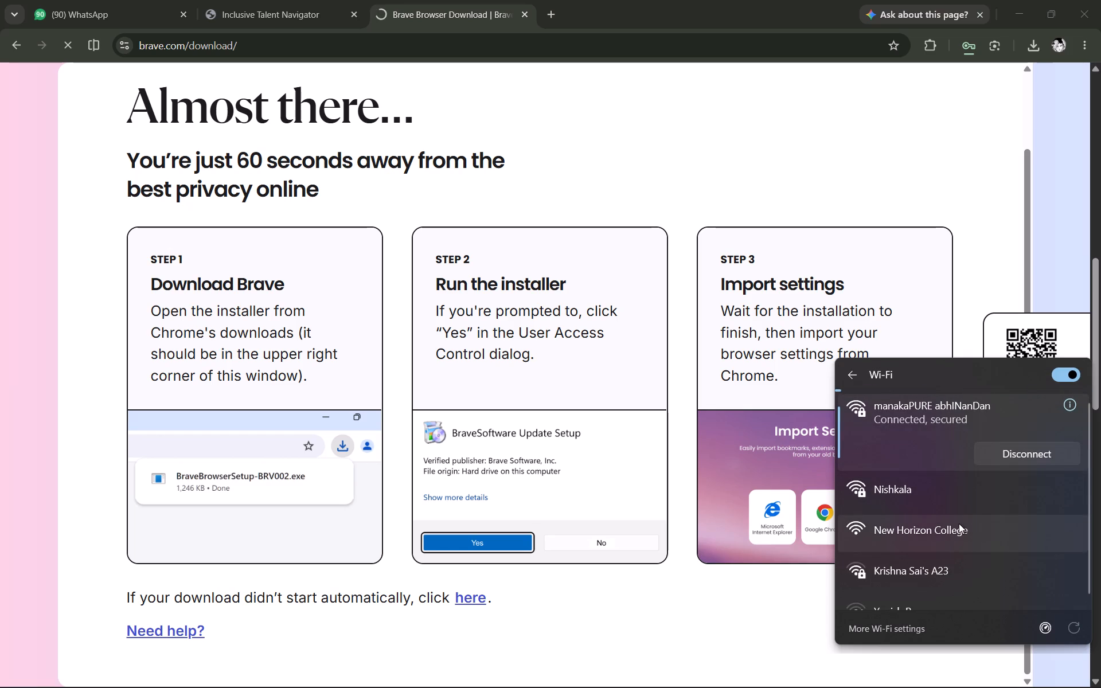
pyautogui.click(959, 523)
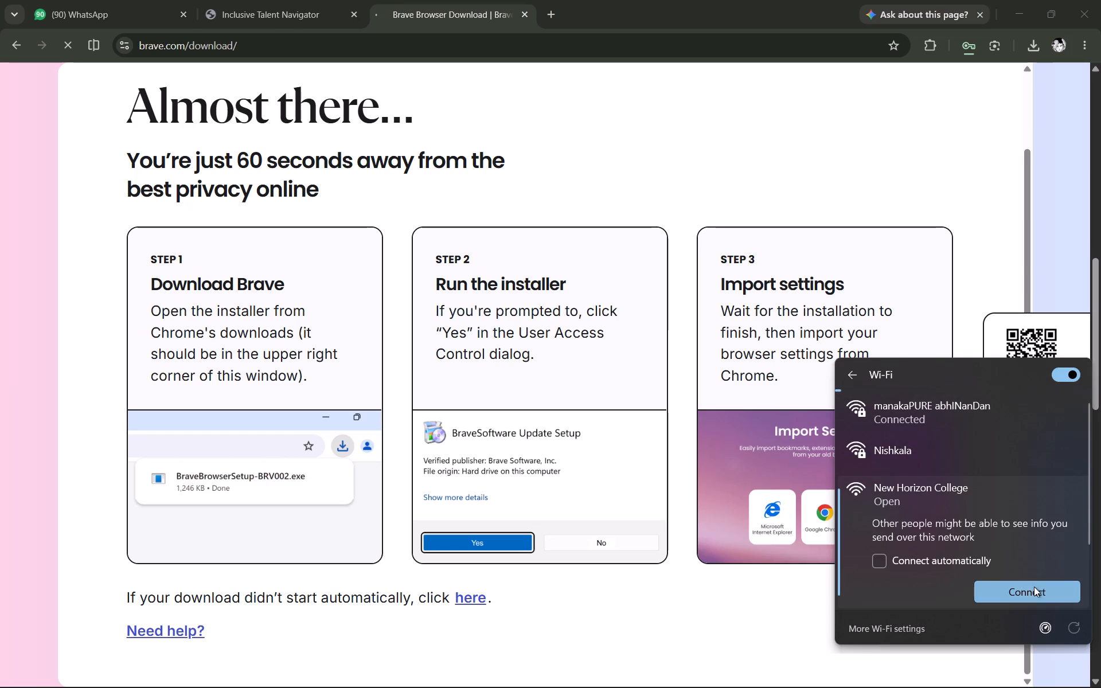
pyautogui.click(1034, 587)
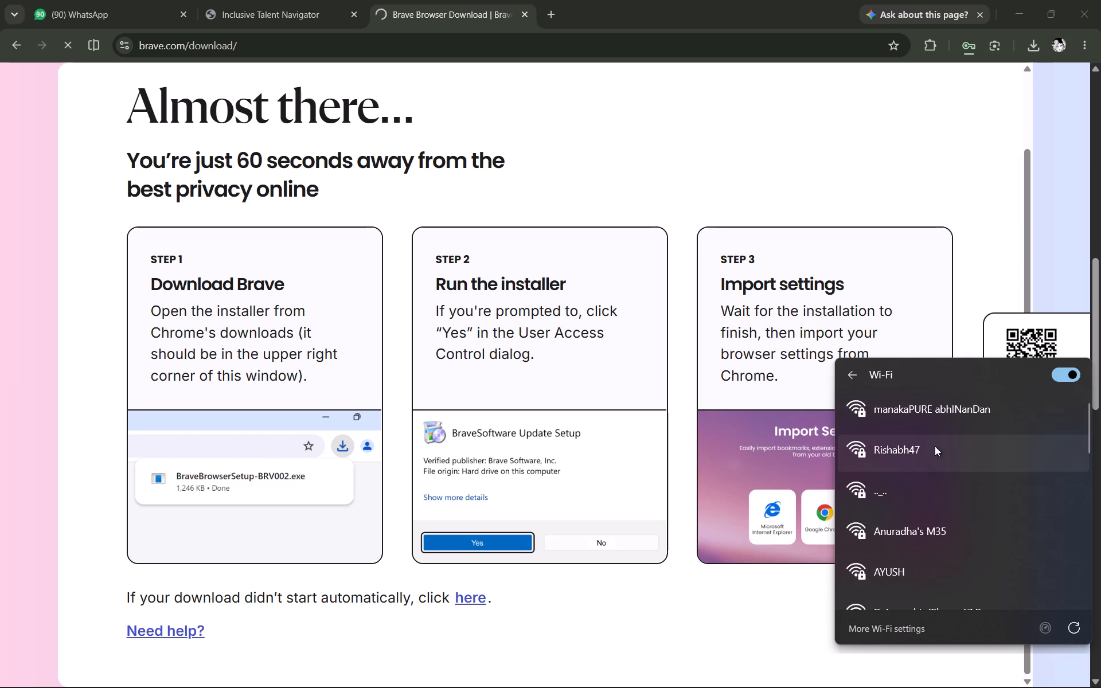